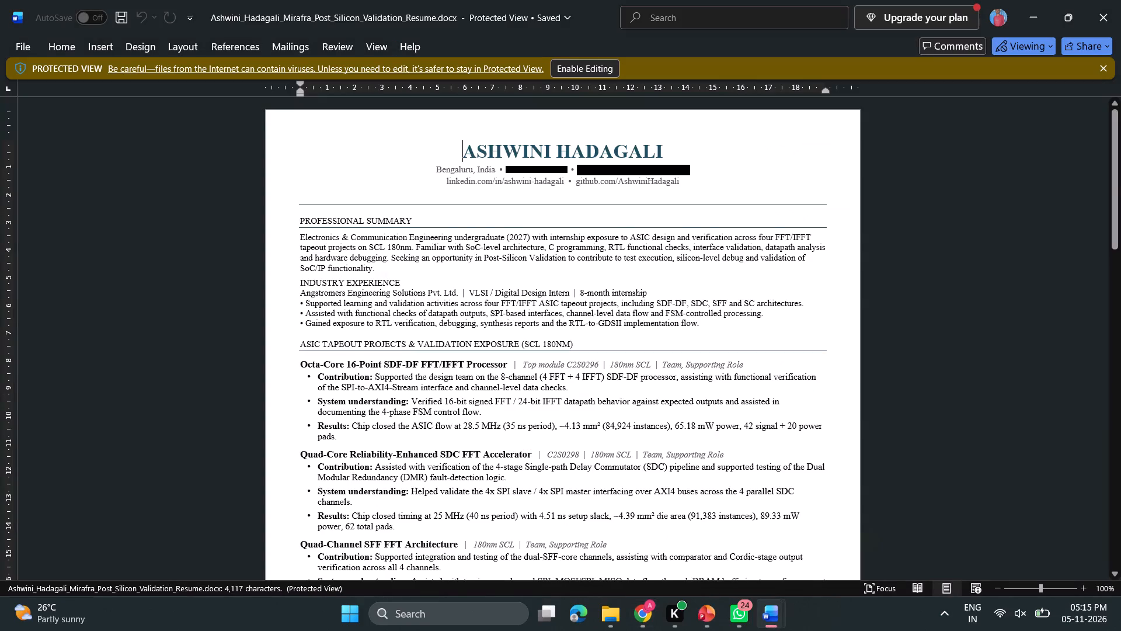
scroll(545, 144, "right", 1)
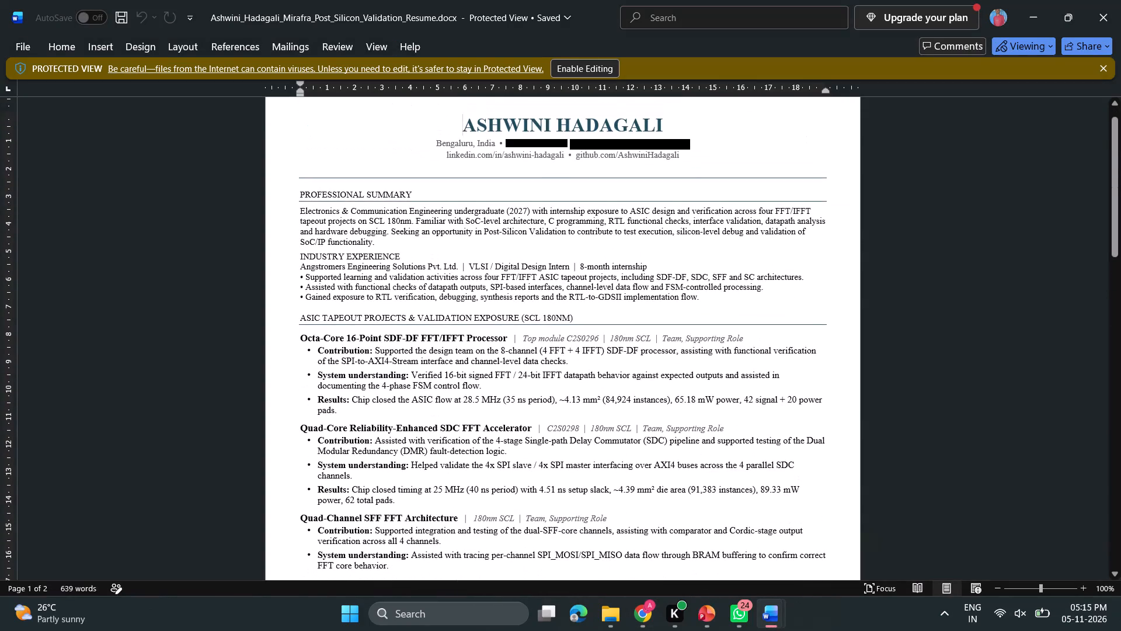
scroll(545, 144, "down", 2)
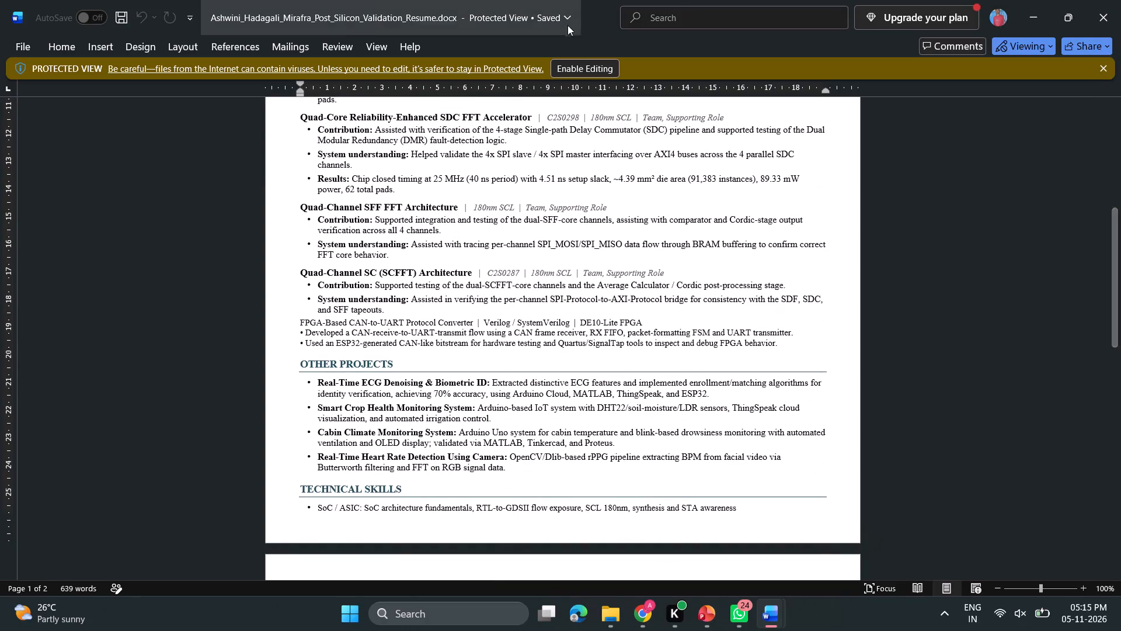
left_click(572, 67)
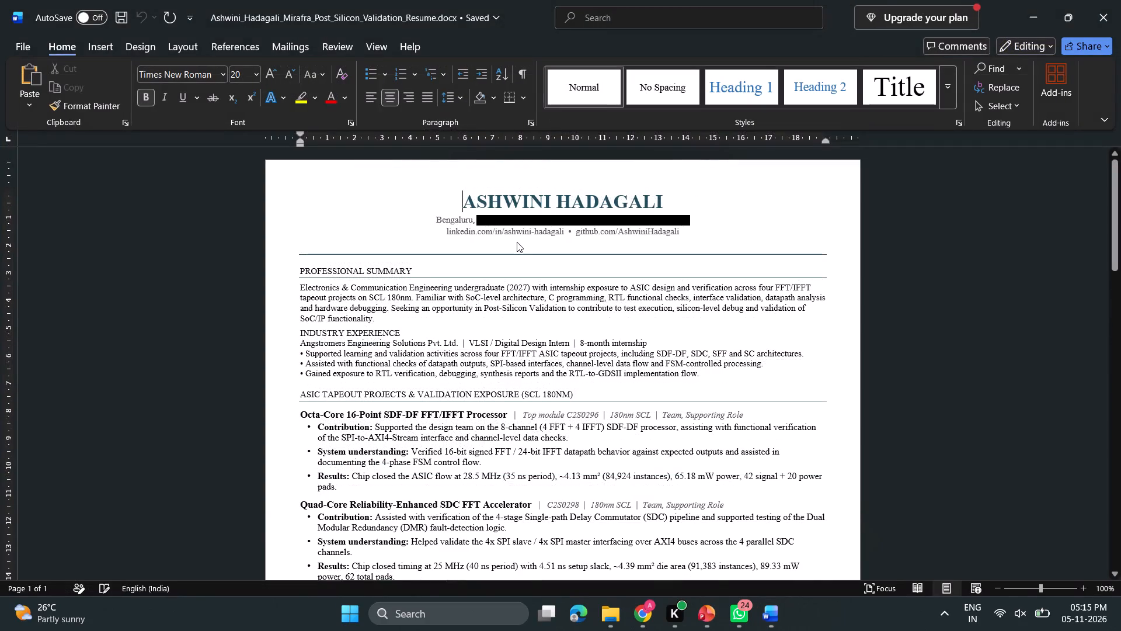
Copy the styled TECHNICAL SKILLS heading and paste it over the plain PROFESSIONAL SUMMARY heading.
scroll(517, 242, "down", 3)
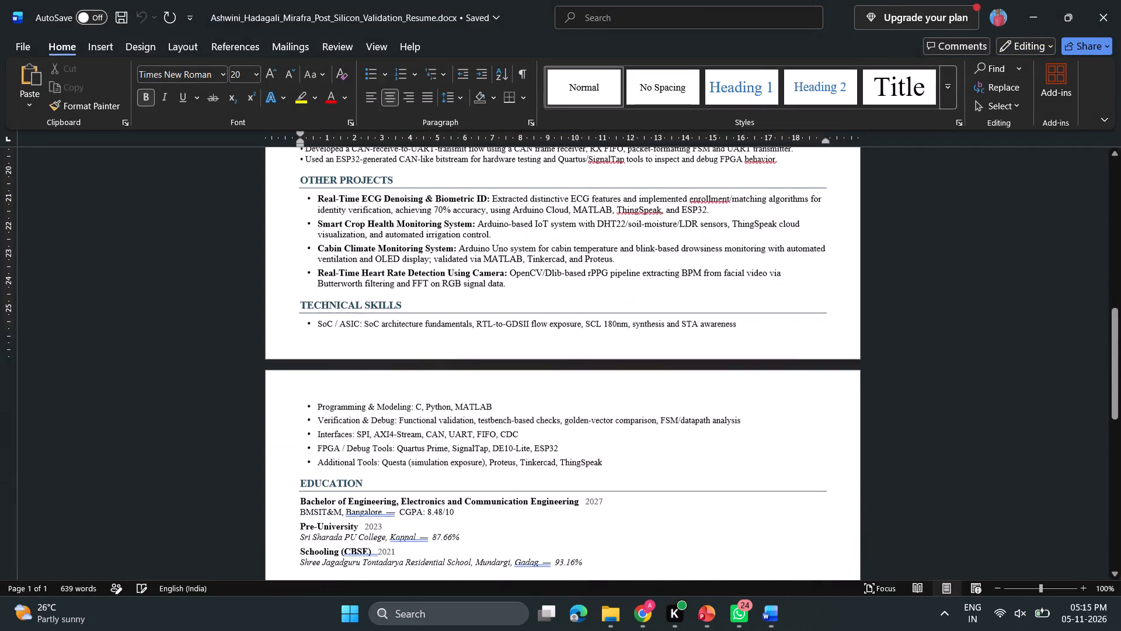
left_click_drag(403, 306, 375, 307)
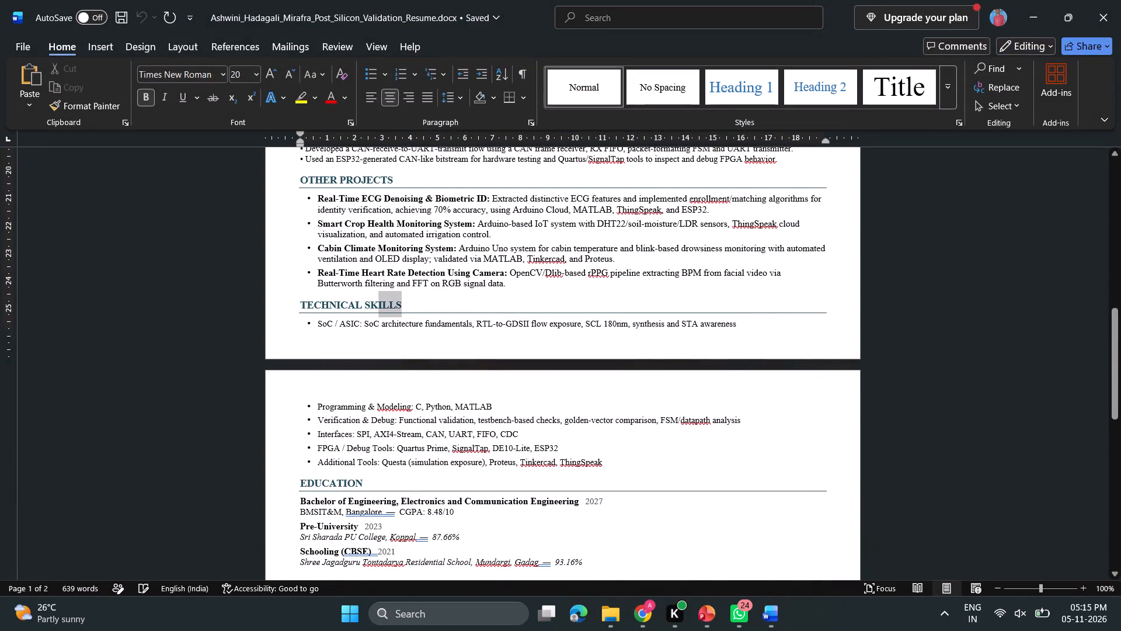
left_click_drag(375, 307, 297, 297)
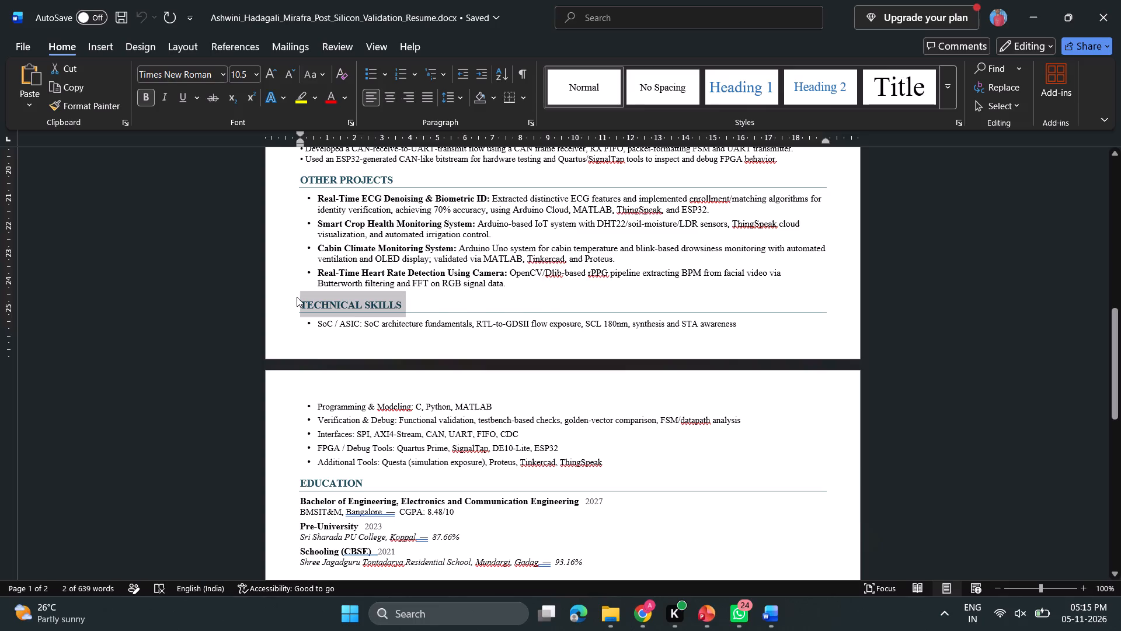
key("ctrl+c")
scroll(431, 353, "down", 1)
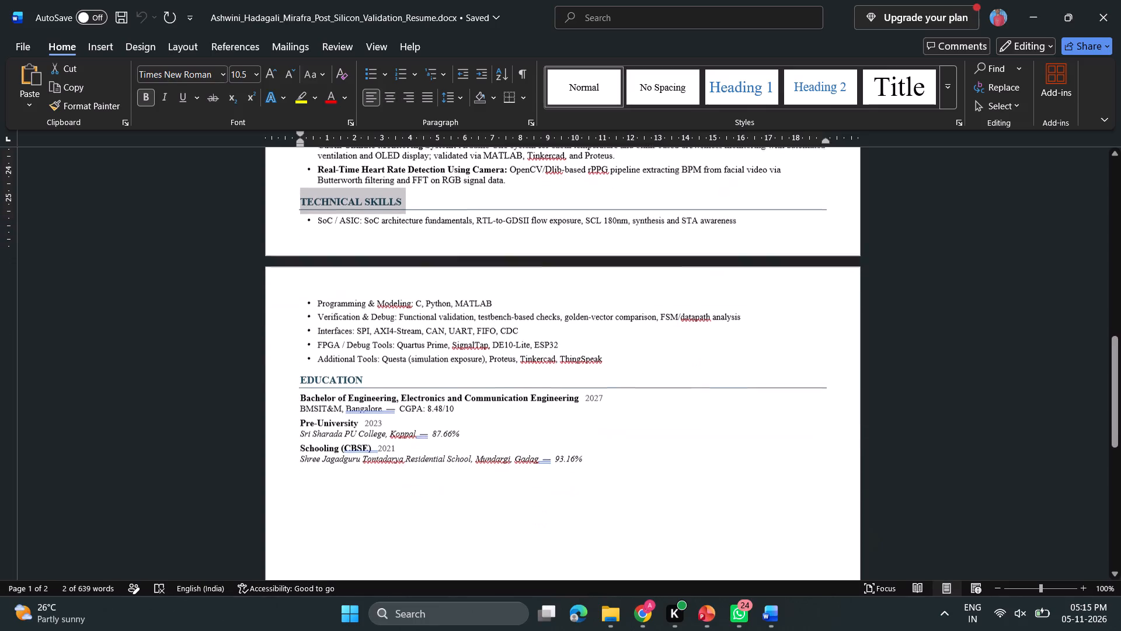
scroll(431, 353, "down", 1)
scroll(431, 353, "up", 2)
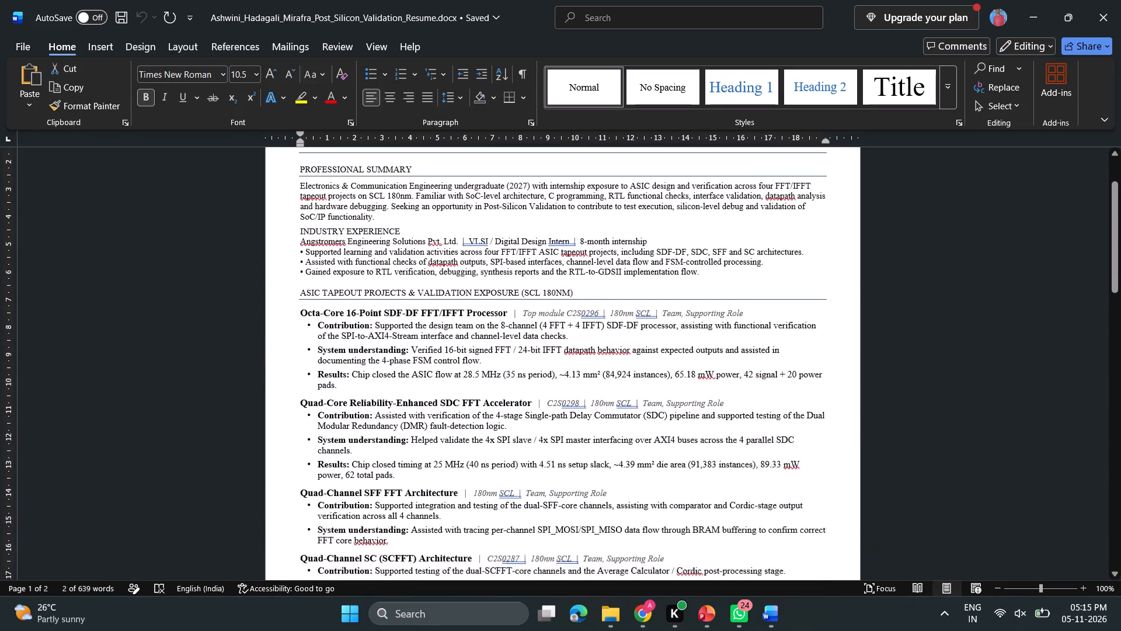
scroll(431, 353, "up", 1)
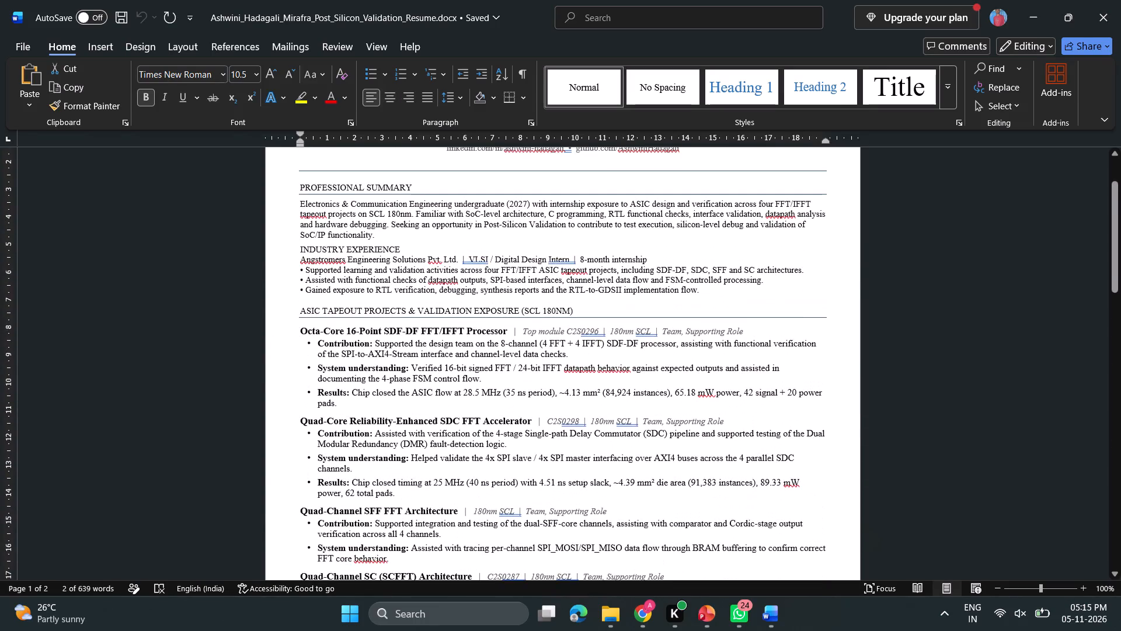
scroll(440, 287, "up", 1)
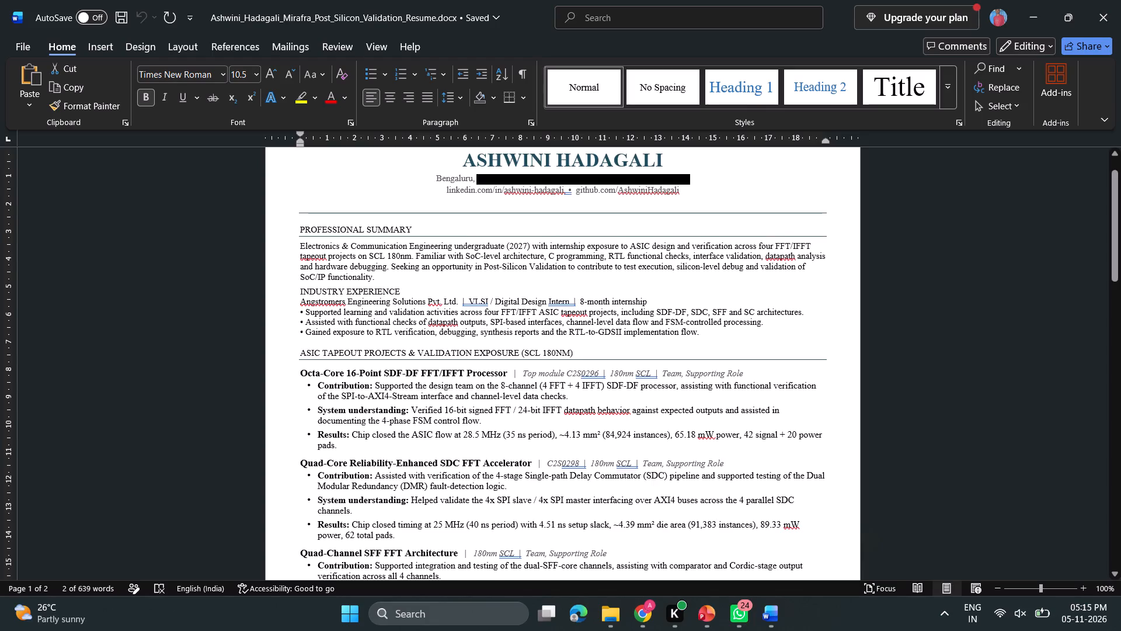
left_click_drag(412, 227, 261, 212)
key("ctrl+v")
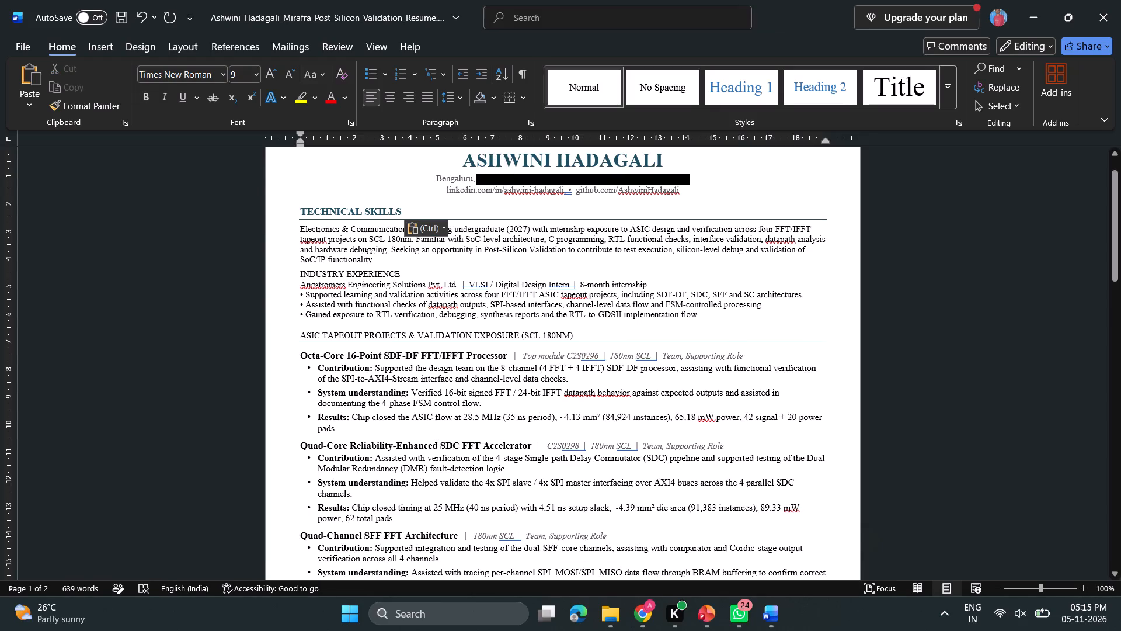
Replace the pasted heading text above the summary paragraph with "PROFESSIONAL SUMMARY".
left_click(407, 209)
key("BackSpace")
key("BackSpace")
key("BackSpace")
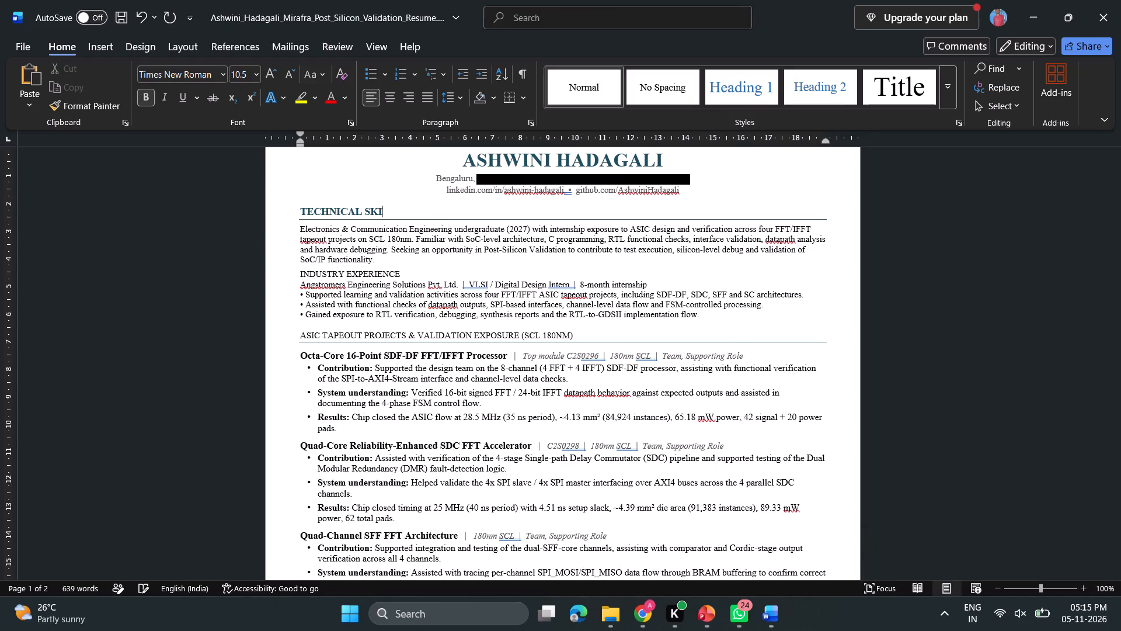
key("BackSpace")
key("BackSpace")
key("BackSpace")
key("BackSpace")
key("BackSpace")
key("BackSpace")
key("BackSpace")
key("BackSpace")
key("BackSpace")
key("BackSpace")
key("BackSpace")
key("BackSpace")
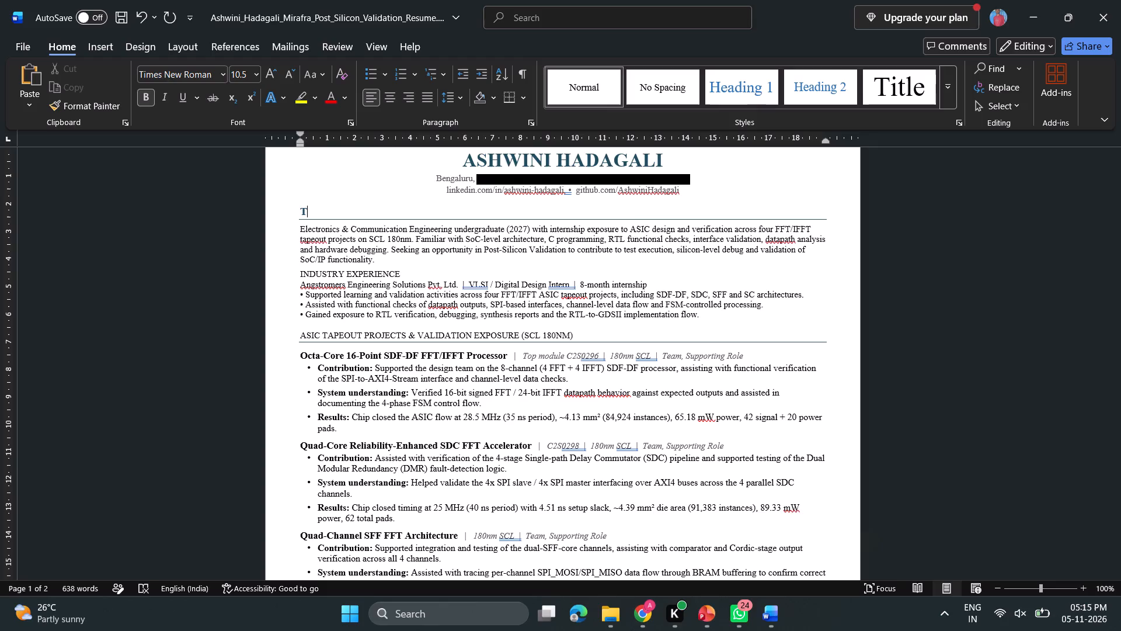
type("PROFESSIONAL SUMMARY")
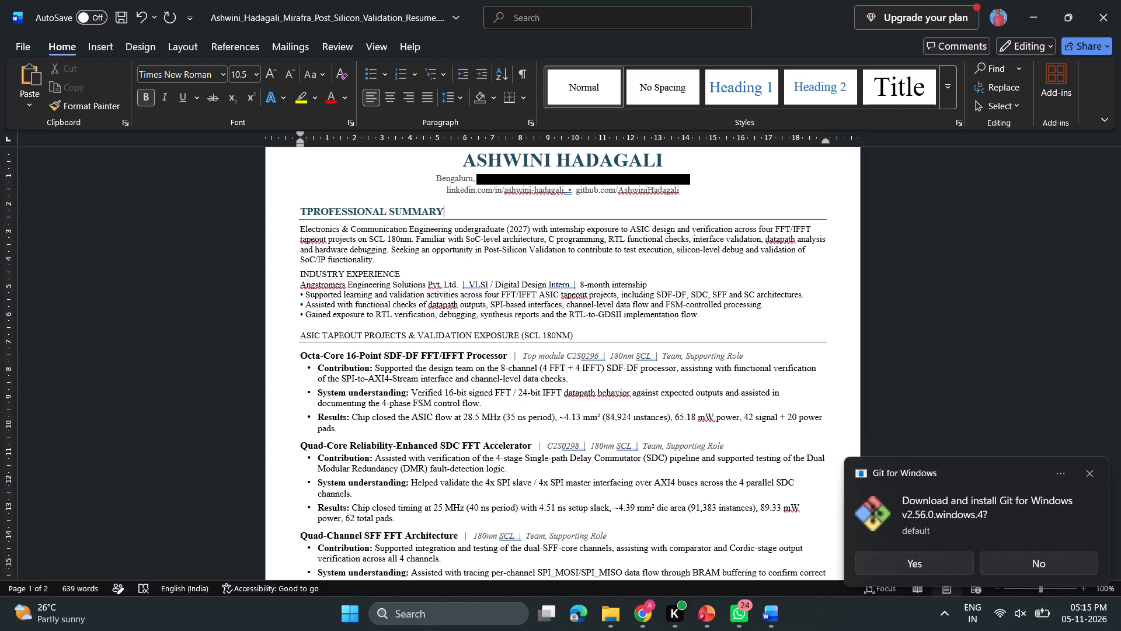
Paste the copied TECHNICAL SKILLS heading over the plain INDUSTRY EXPERIENCE heading.
left_click(404, 273)
left_click_drag(404, 273, 357, 275)
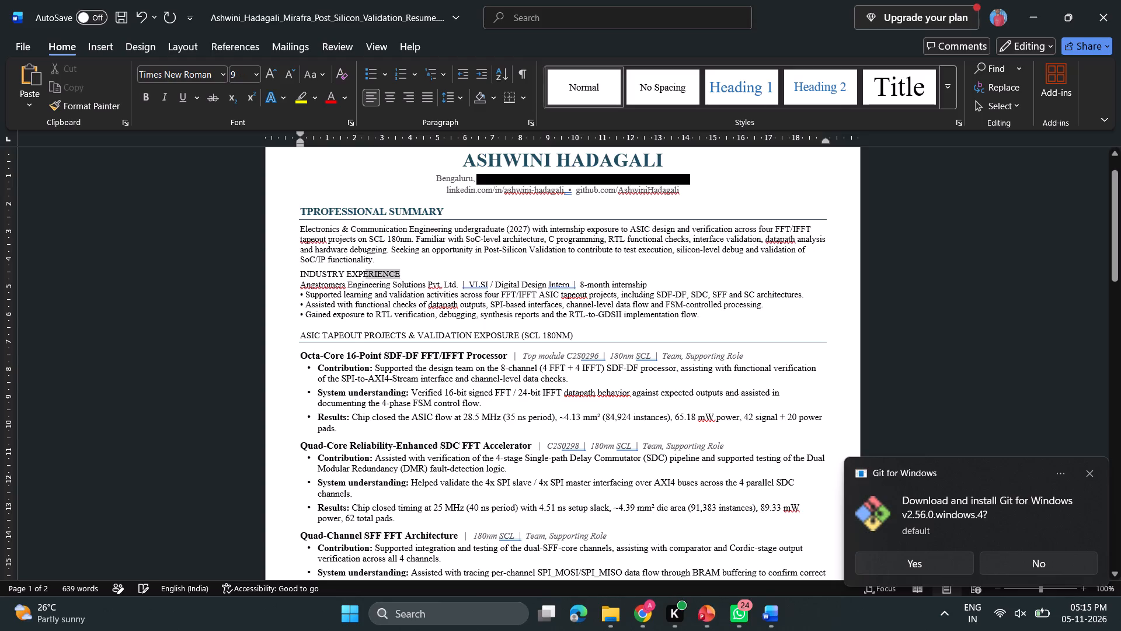
left_click_drag(357, 275, 308, 271)
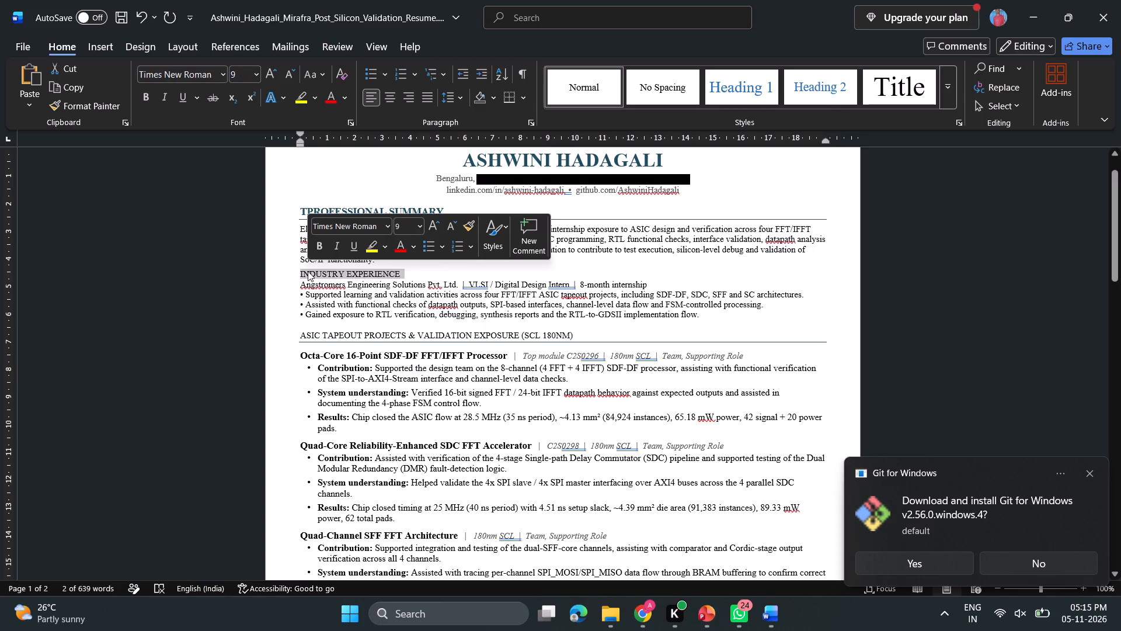
key("ctrl+v")
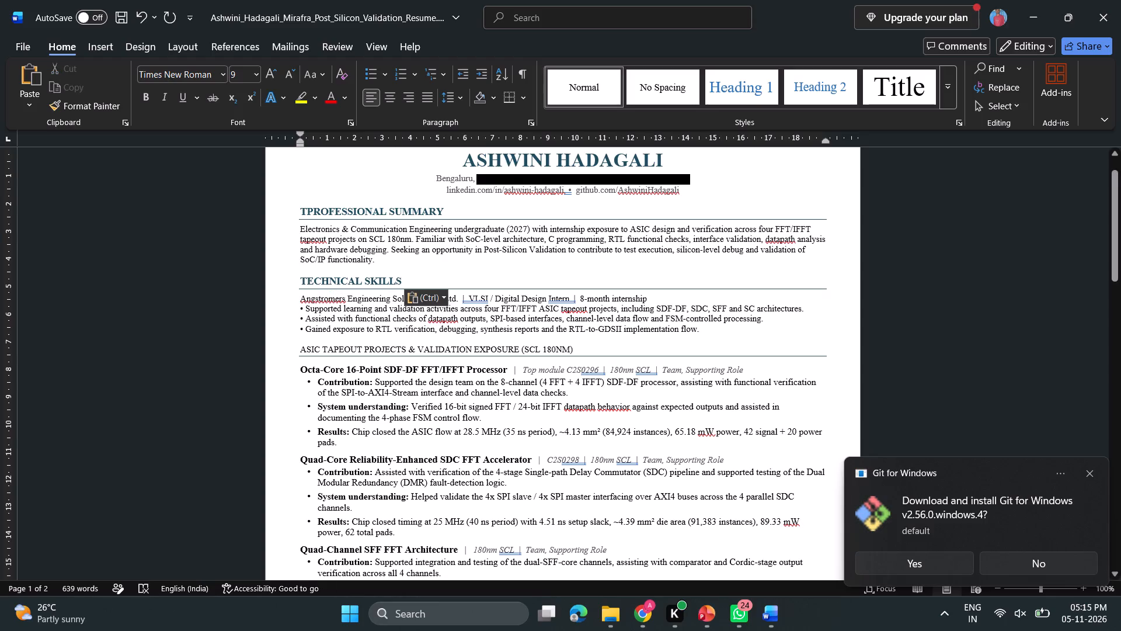
Replace the pasted heading text above the Angstromers internship entry with "WORK EXPERIENCE".
left_click(414, 276)
key("BackSpace")
key("BackSpace")
key("BackSpace")
key("BackSpace")
key("BackSpace")
key("BackSpace")
key("BackSpace")
key("BackSpace")
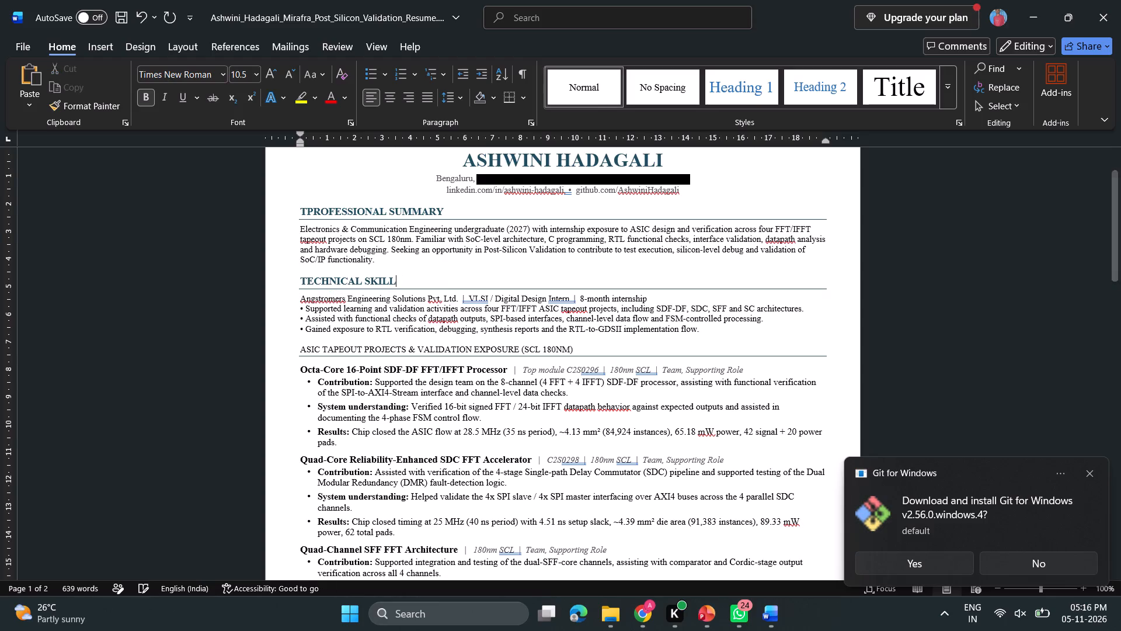
key("BackSpace")
key("BackSpace")
key("BackSpace")
key("BackSpace")
key("BackSpace")
key("BackSpace")
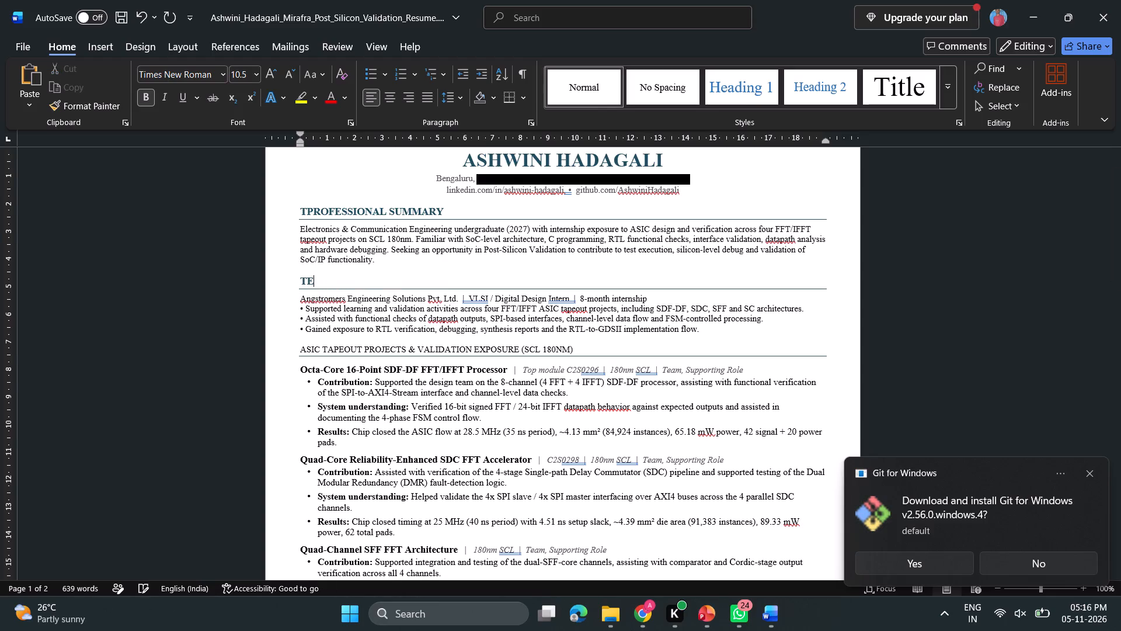
key("BackSpace")
key("BackSpace")
key("w")
type("ORK EXPERIE")
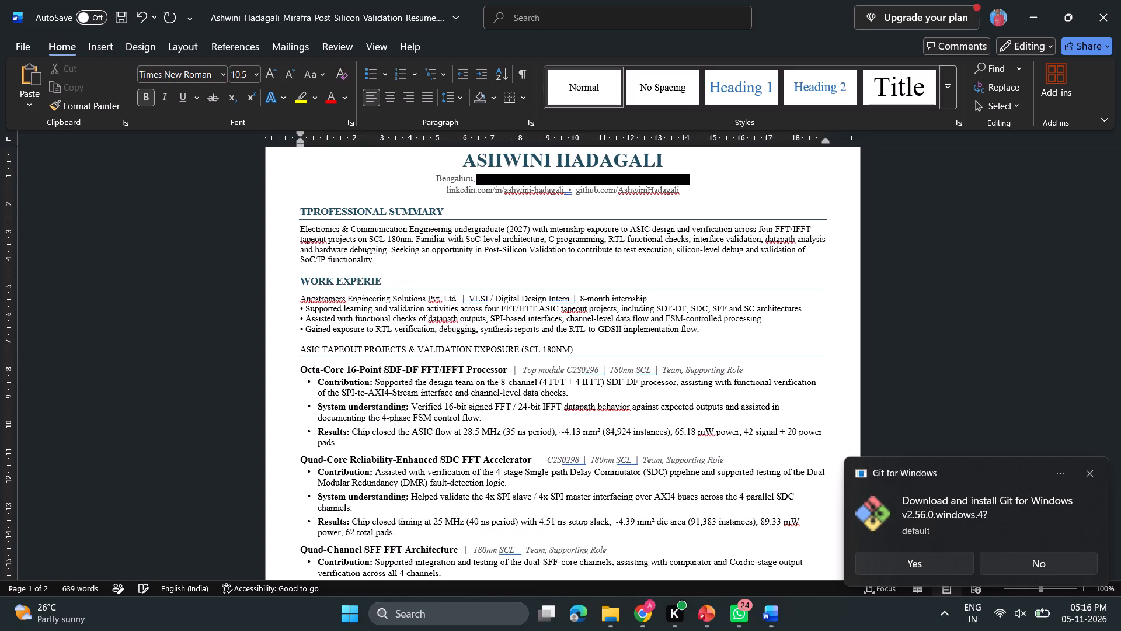
type("NCE")
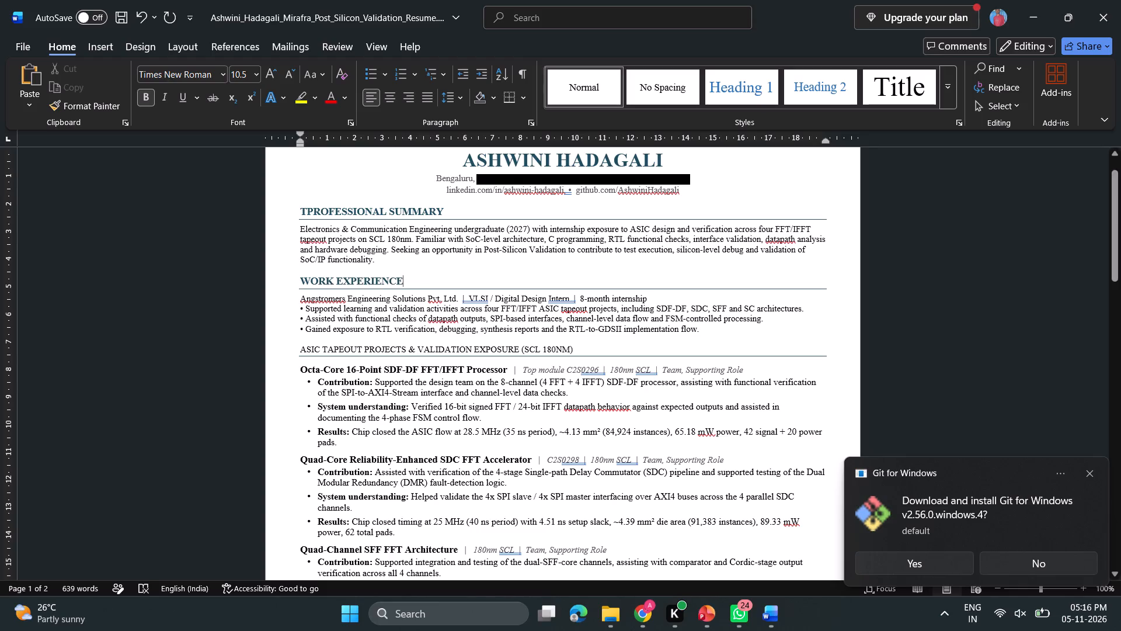
Delete "(SCL 180NM)" from the ASIC TAPEOUT PROJECTS & VALIDATION EXPOSURE heading.
scroll(363, 268, "down", 1)
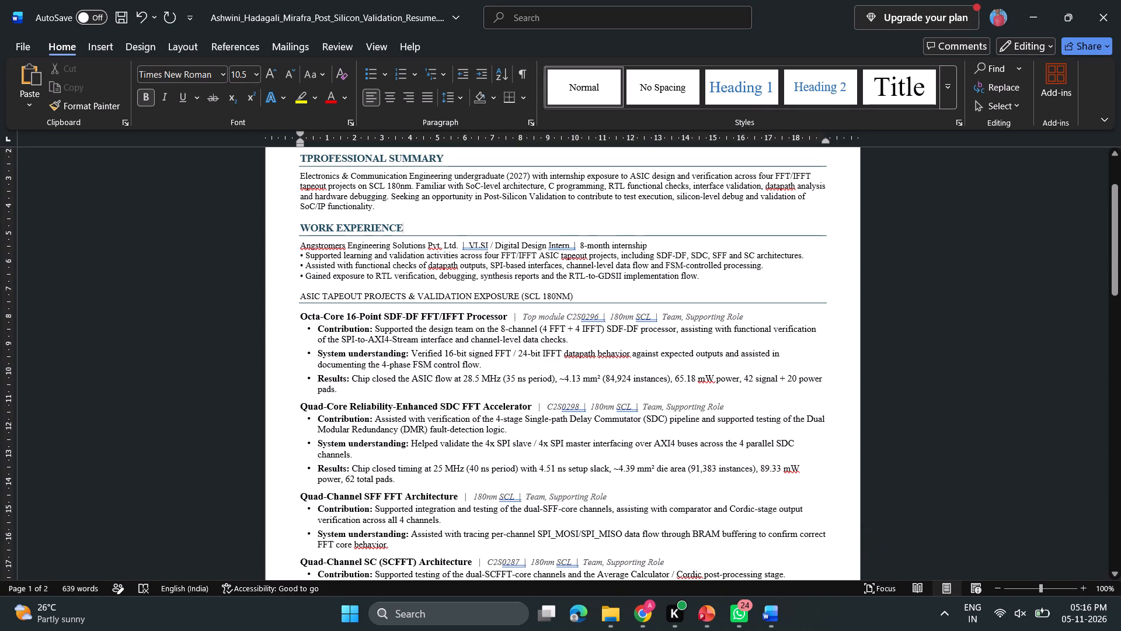
scroll(575, 299, "down", 1)
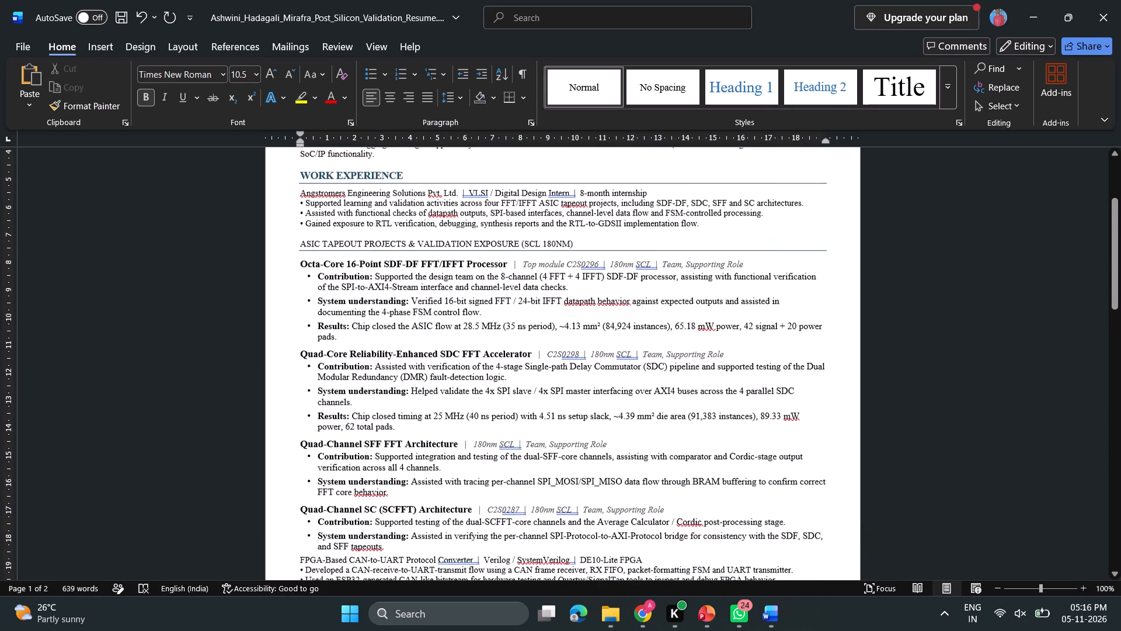
scroll(575, 299, "down", 2)
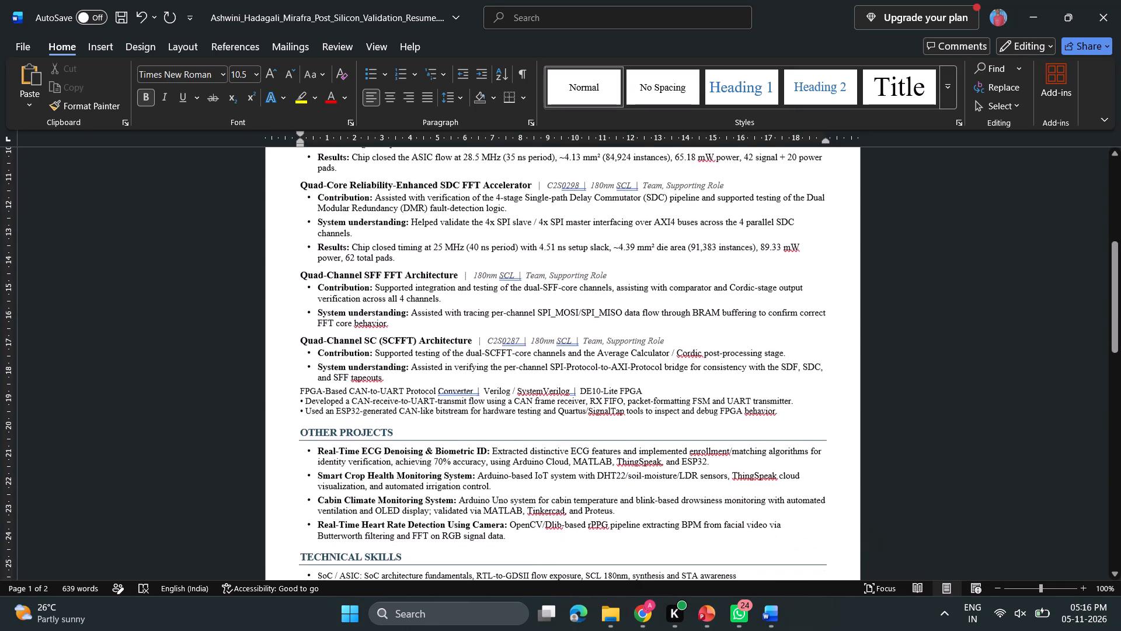
scroll(575, 299, "down", 1)
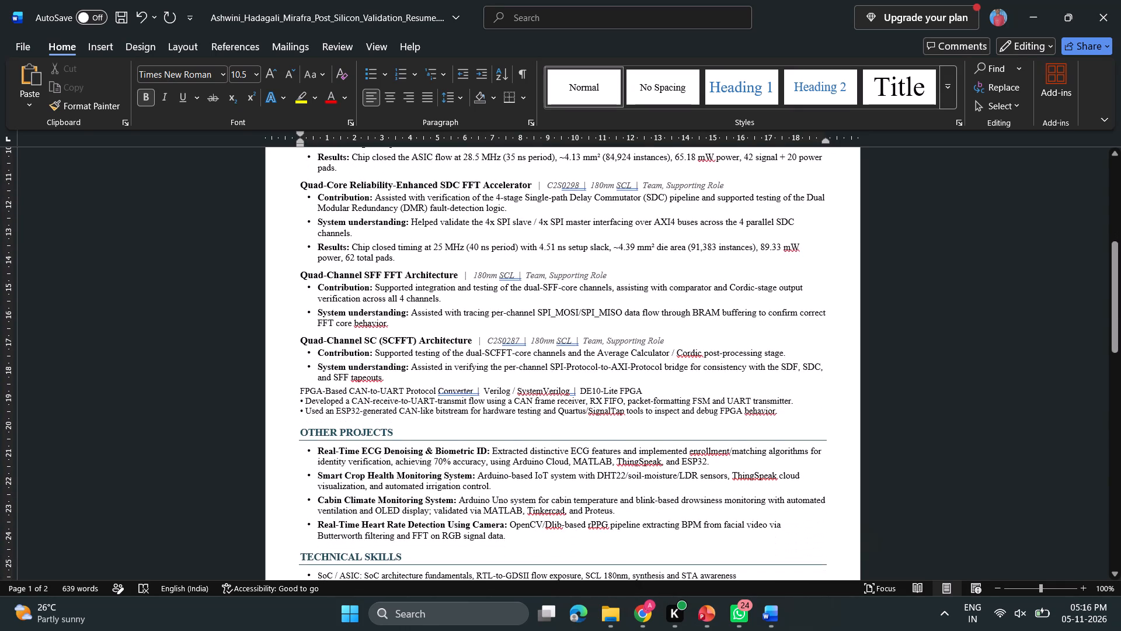
scroll(575, 299, "up", 1)
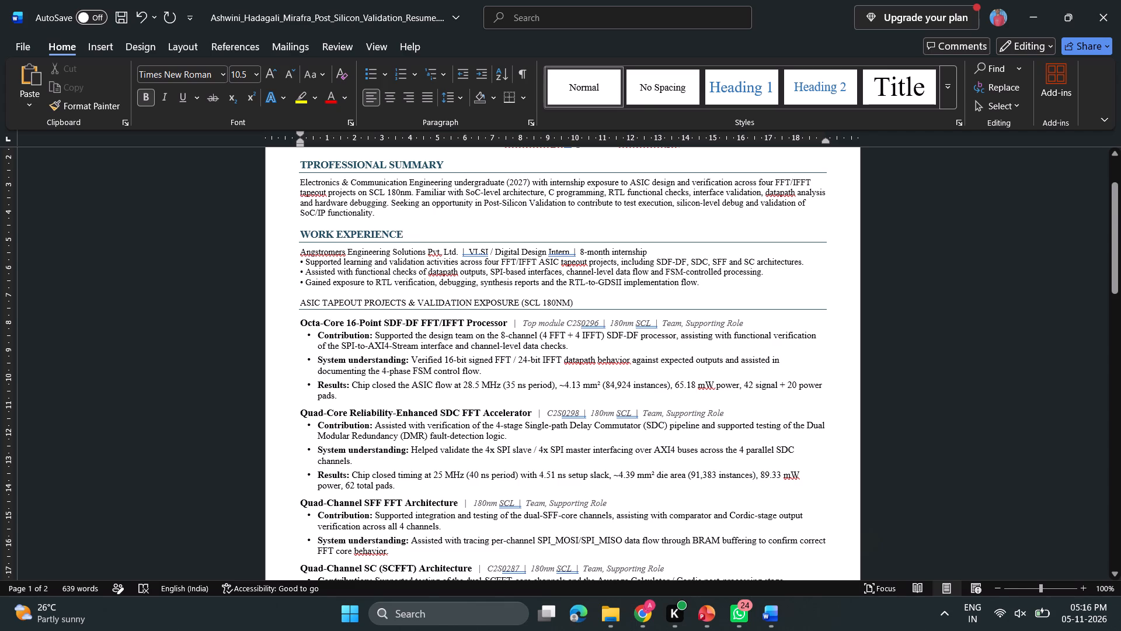
left_click_drag(573, 302, 523, 302)
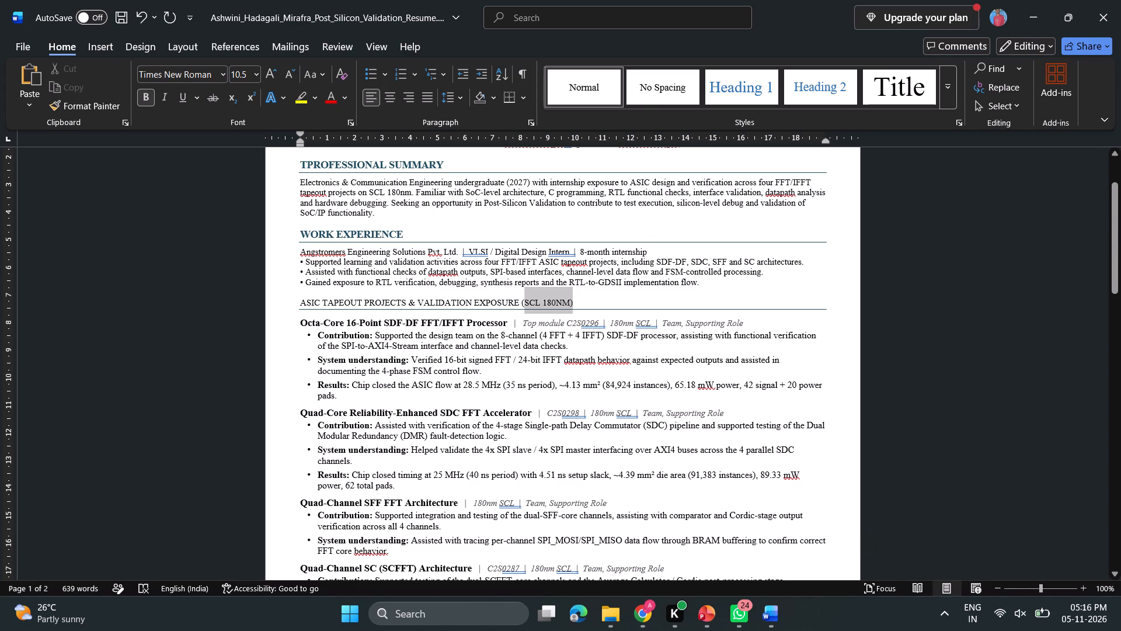
left_click_drag(523, 302, 521, 302)
key("BackSpace")
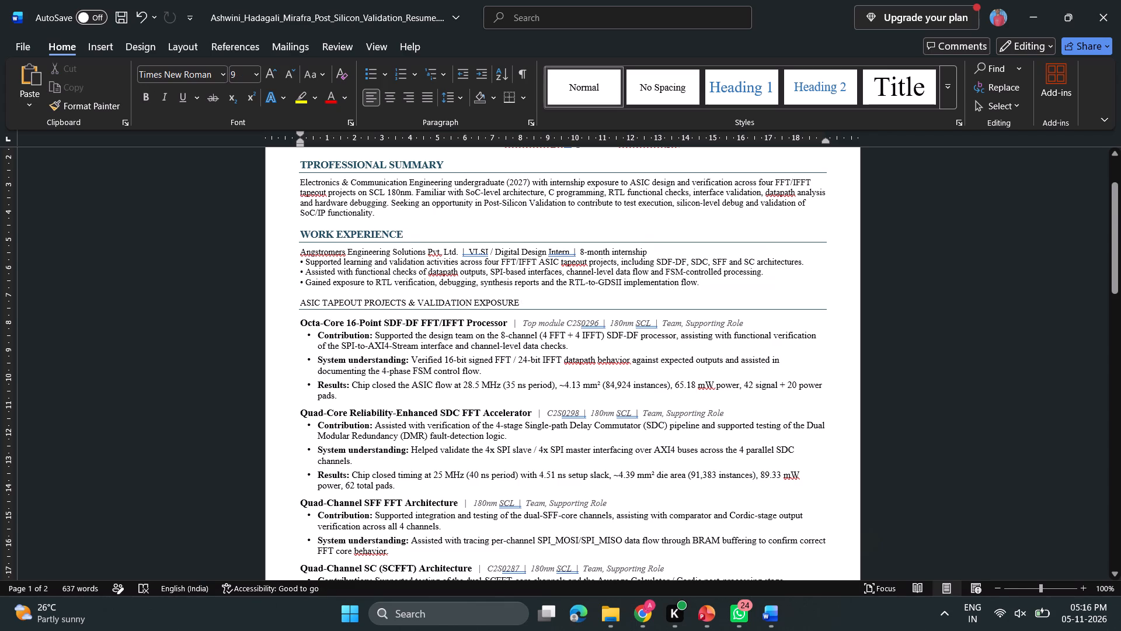
Paste the copied TECHNICAL SKILLS heading over the plain ASIC TAPEOUT PROJECTS & VALIDATION EXPOSURE heading, without any stray leading characters.
left_click(521, 302)
left_click_drag(521, 302, 303, 294)
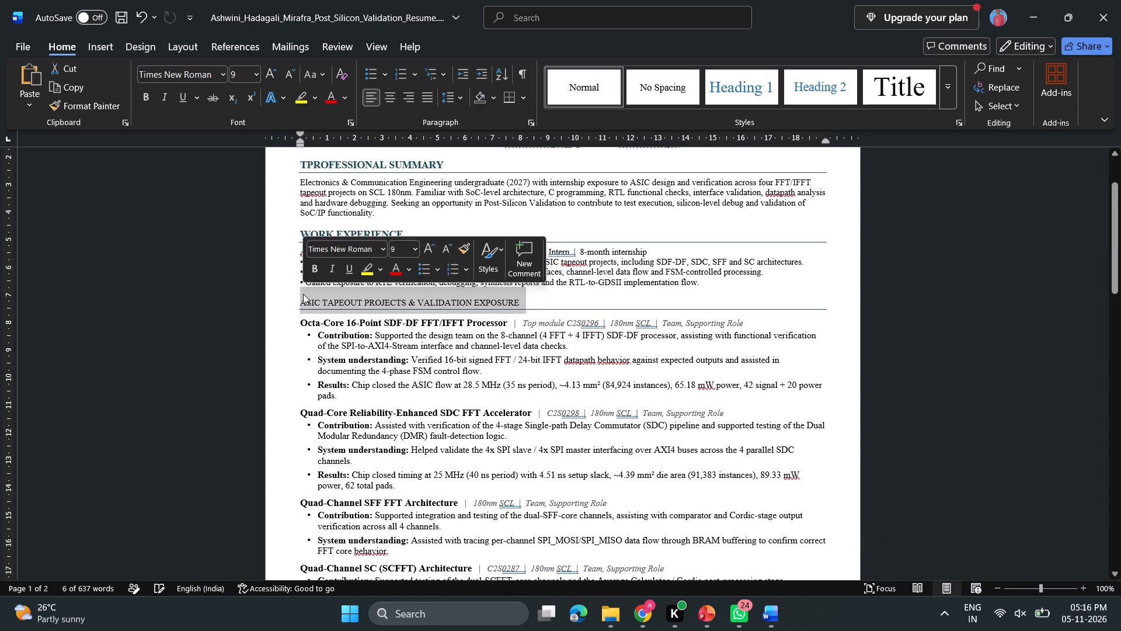
key("v")
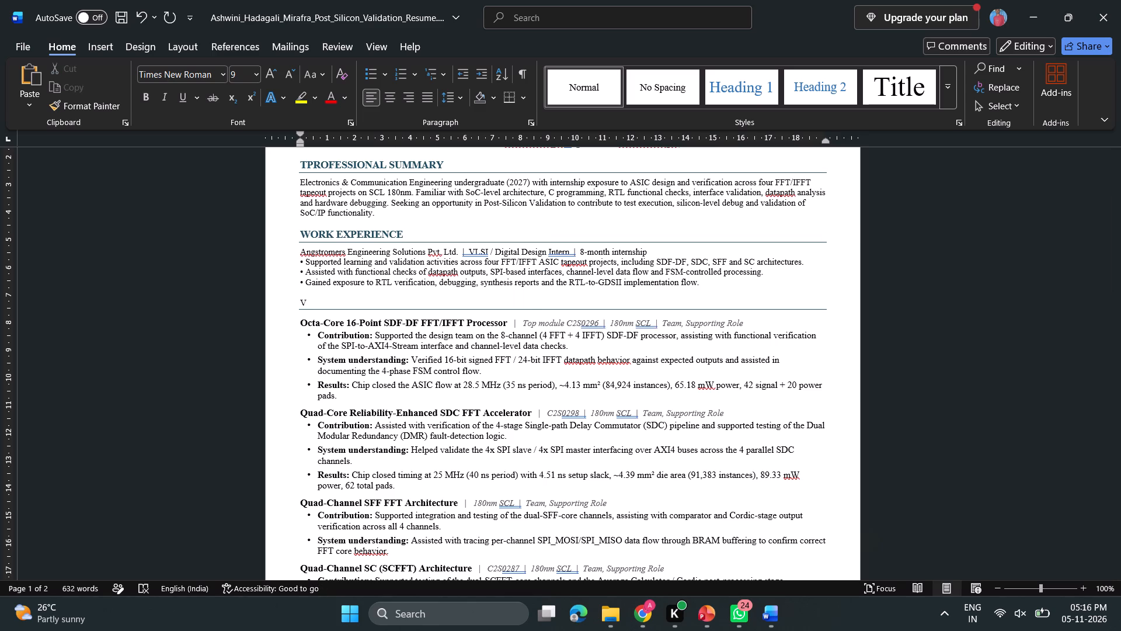
key("ctrl+v")
key("BackSpace")
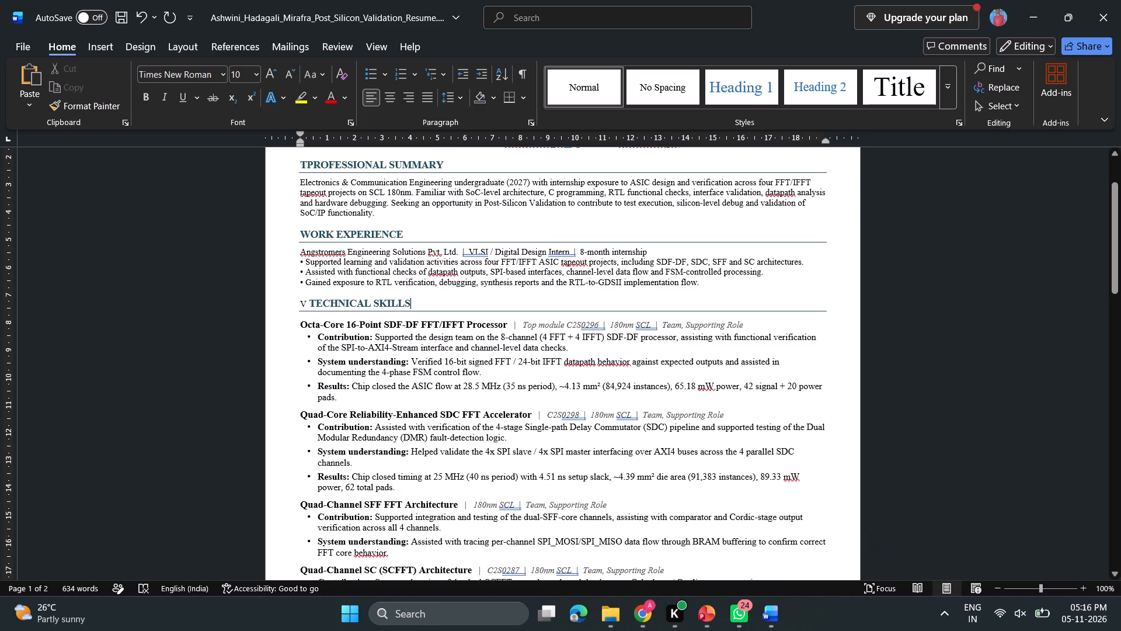
left_click(309, 305)
key("BackSpace")
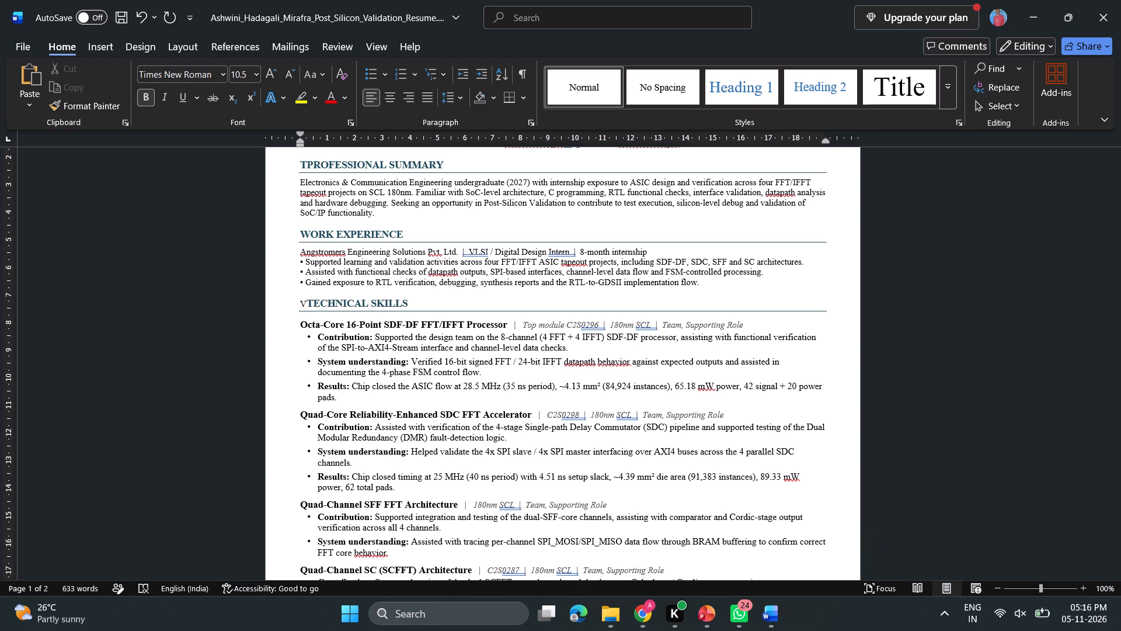
key("BackSpace")
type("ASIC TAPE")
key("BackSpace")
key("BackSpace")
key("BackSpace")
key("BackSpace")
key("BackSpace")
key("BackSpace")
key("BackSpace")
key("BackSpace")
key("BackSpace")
Replace the pasted heading text above the Octa-Core processor project with "ASIC TAPEOUT PROJECTS AND EXPOSURE TO VALIDATION".
key("Right")
key("Right")
key("Right")
key("Right")
key("Right")
key("Right")
key("Right")
key("Right")
key("Right")
key("Right")
key("Right")
key("Right")
key("Right")
key("Right")
key("Right")
key("Right")
key("Right")
key("Right")
key("Right")
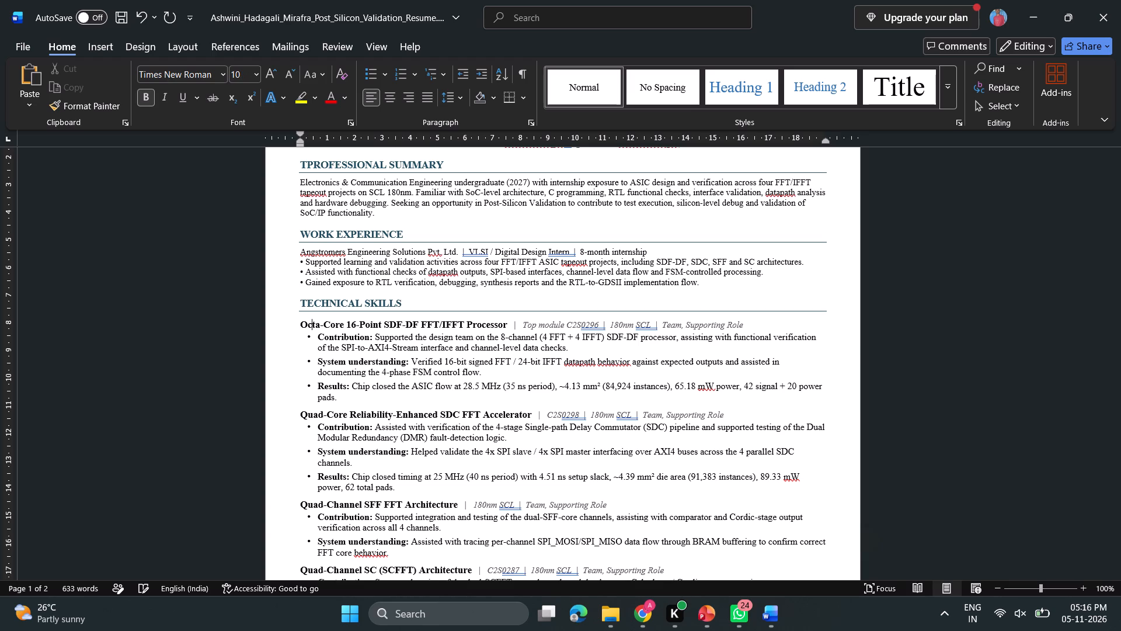
key("Up")
key("Right")
key("Right")
key("Right")
key("Right")
key("Right")
key("Right")
key("Right")
key("Right")
key("Right")
key("Right")
key("Right")
key("Right")
key("Right")
key("Right")
key("BackSpace")
key("BackSpace")
key("BackSpace")
key("BackSpace")
key("BackSpace")
key("BackSpace")
key("BackSpace")
key("BackSpace")
key("BackSpace")
key("BackSpace")
key("BackSpace")
key("BackSpace")
key("BackSpace")
key("BackSpace")
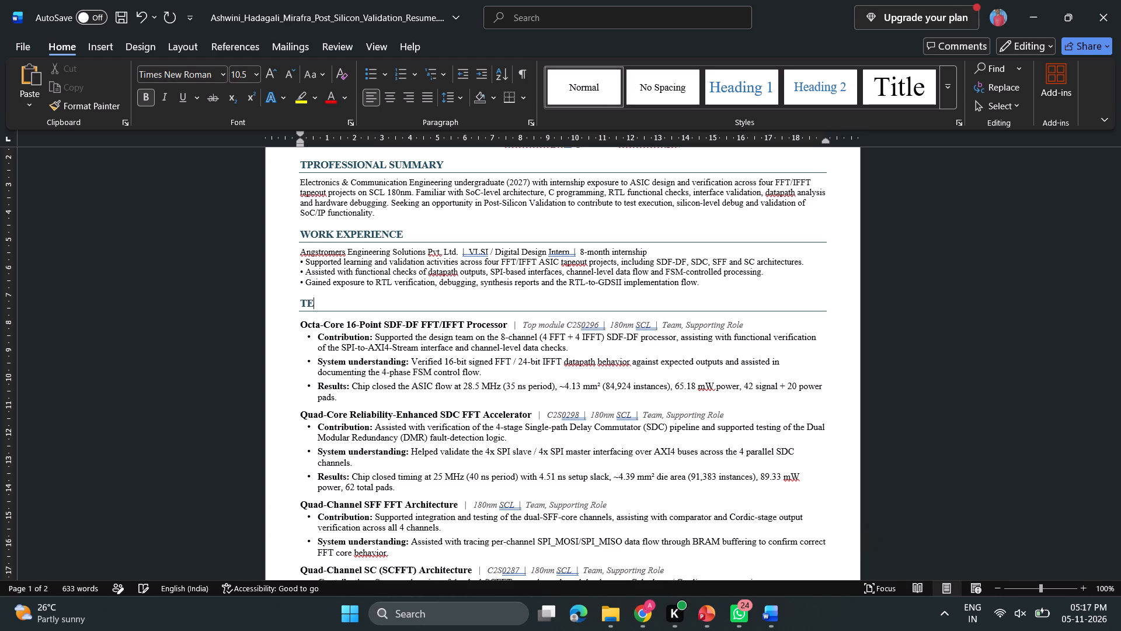
key("BackSpace")
key("BackSpace")
type("ASIC TAPEOUT")
key("space")
type("PR")
type("OJR")
key("BackSpace")
type("ECTS AND EXPOSURE TO VALUD")
key("BackSpace")
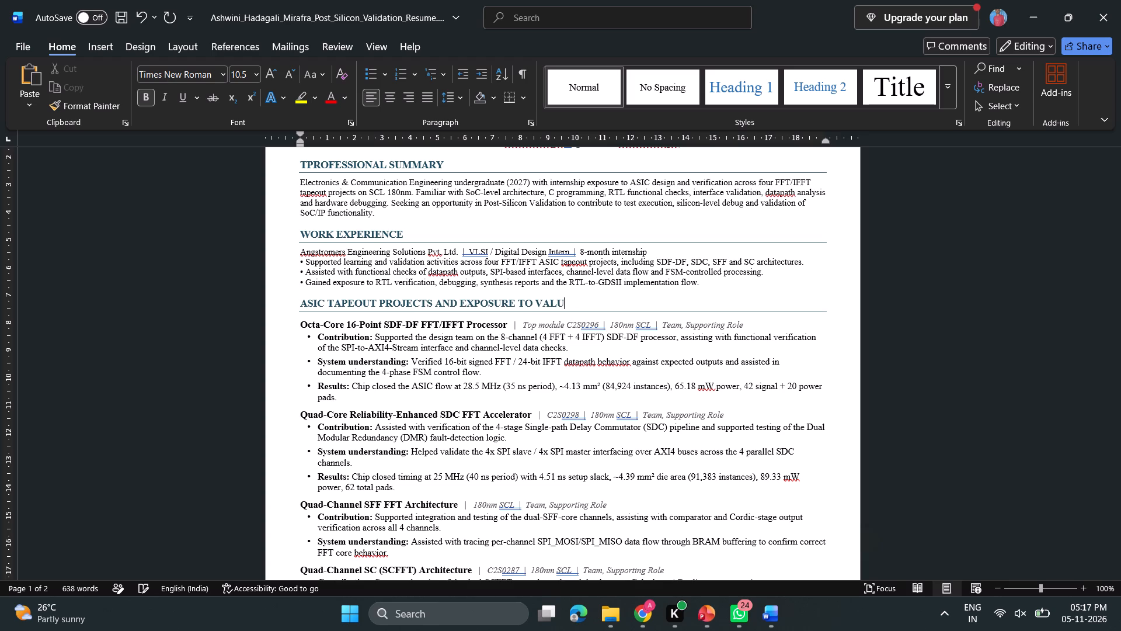
key("BackSpace")
type("IDATION")
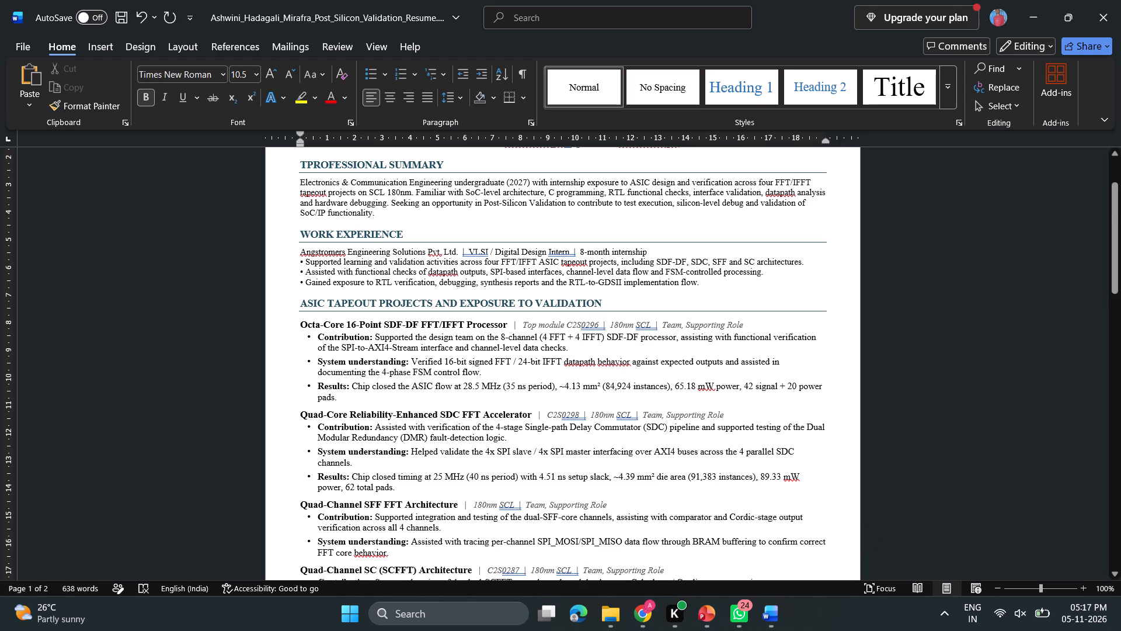
Format the project title "FPGA-Based CAN-to-UART Protocol Converter" as bold at size 10, like the FFT project titles.
scroll(543, 357, "down", 1)
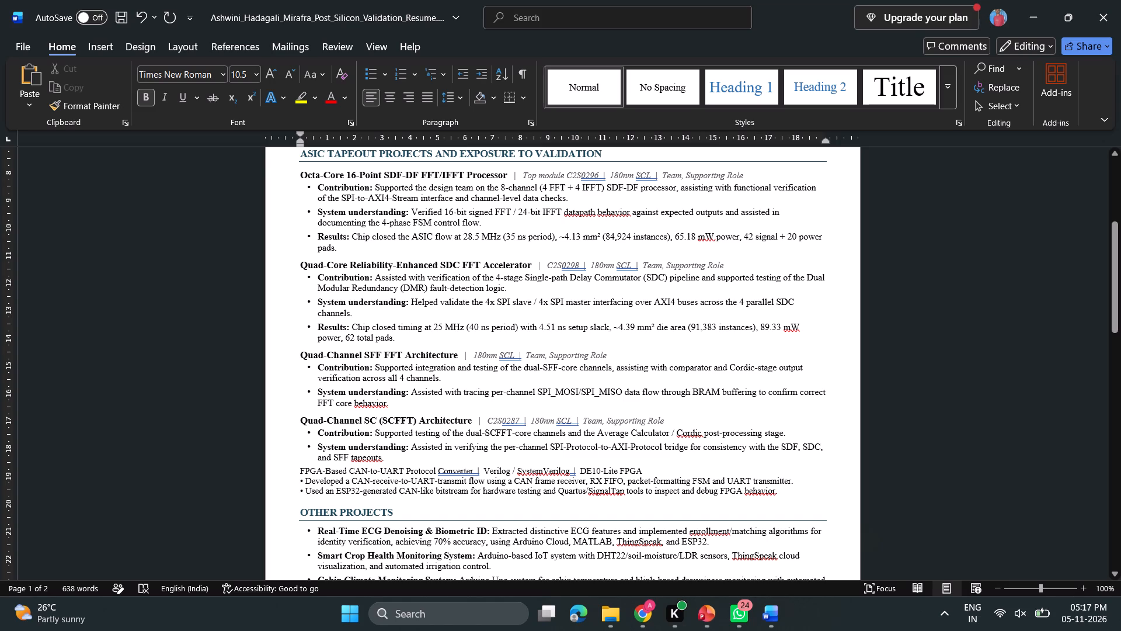
scroll(573, 502, "down", 1)
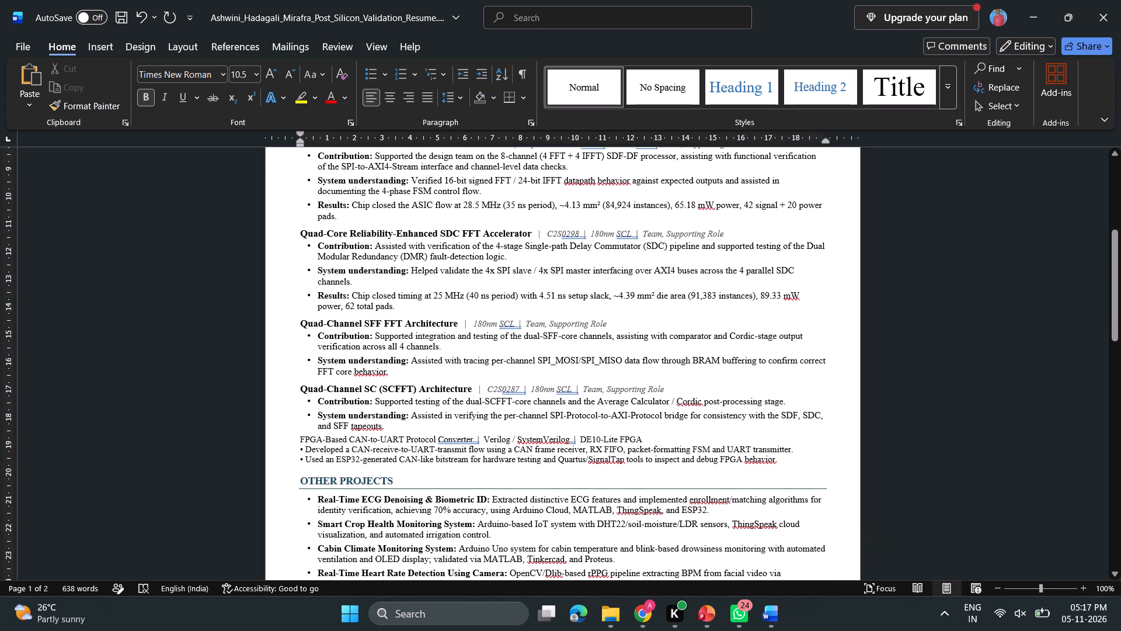
left_click(373, 387)
left_click_drag(295, 438, 472, 435)
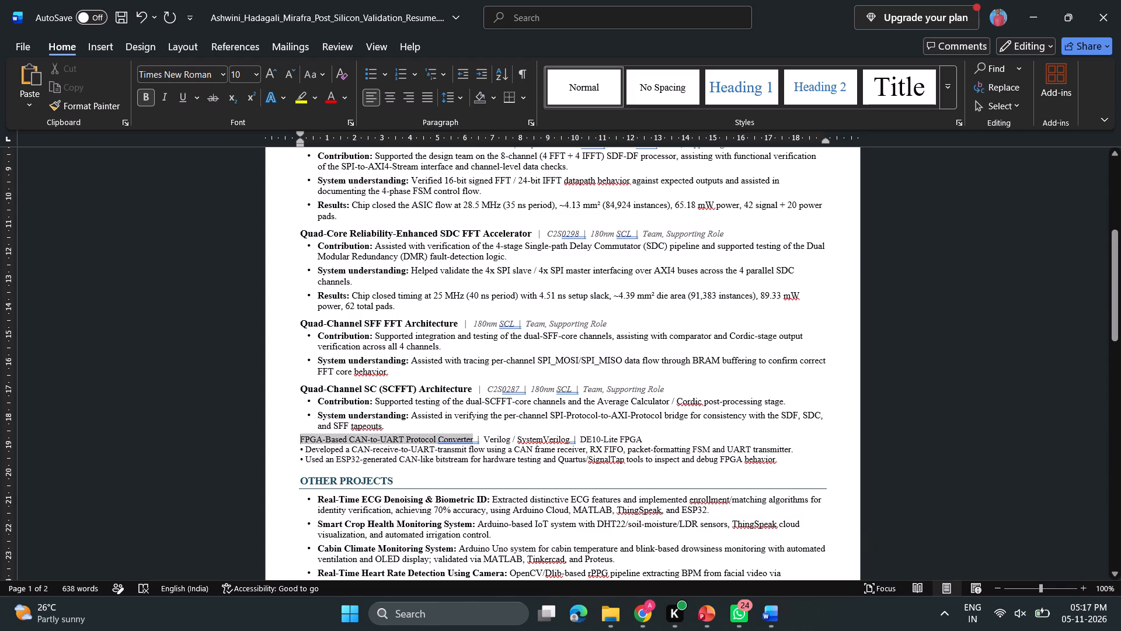
left_click_drag(472, 435, 472, 437)
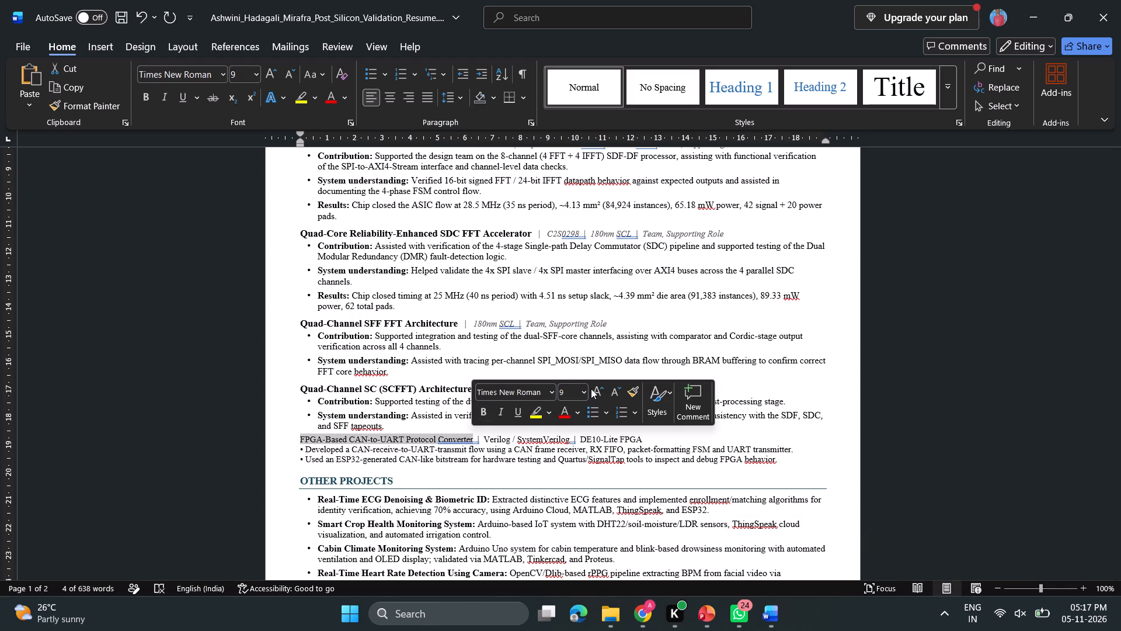
left_click(584, 389)
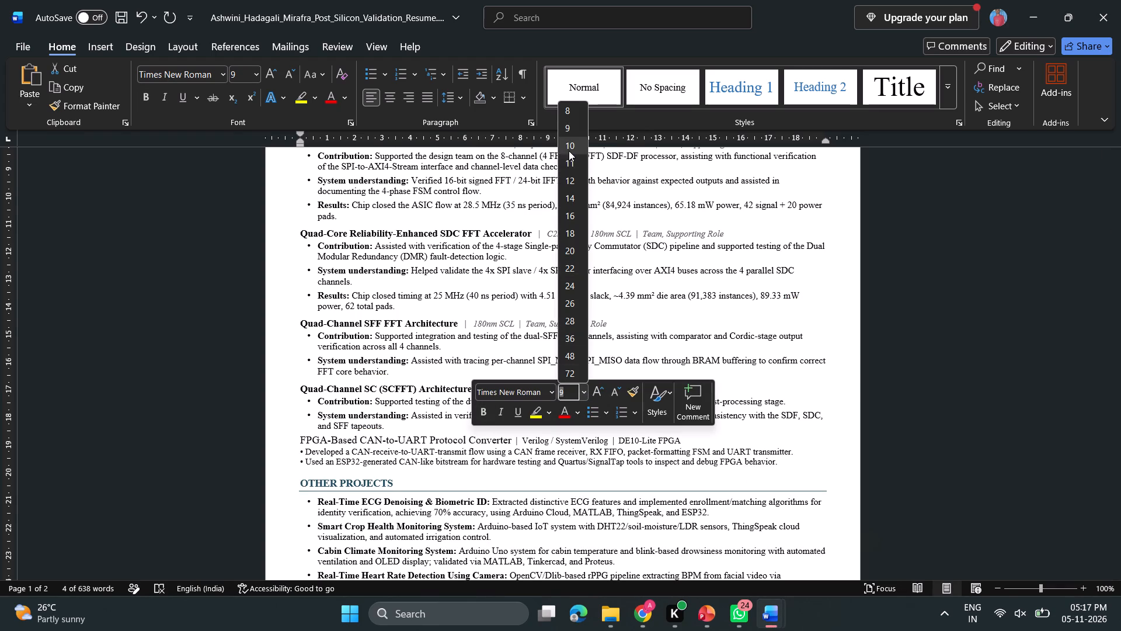
left_click(569, 148)
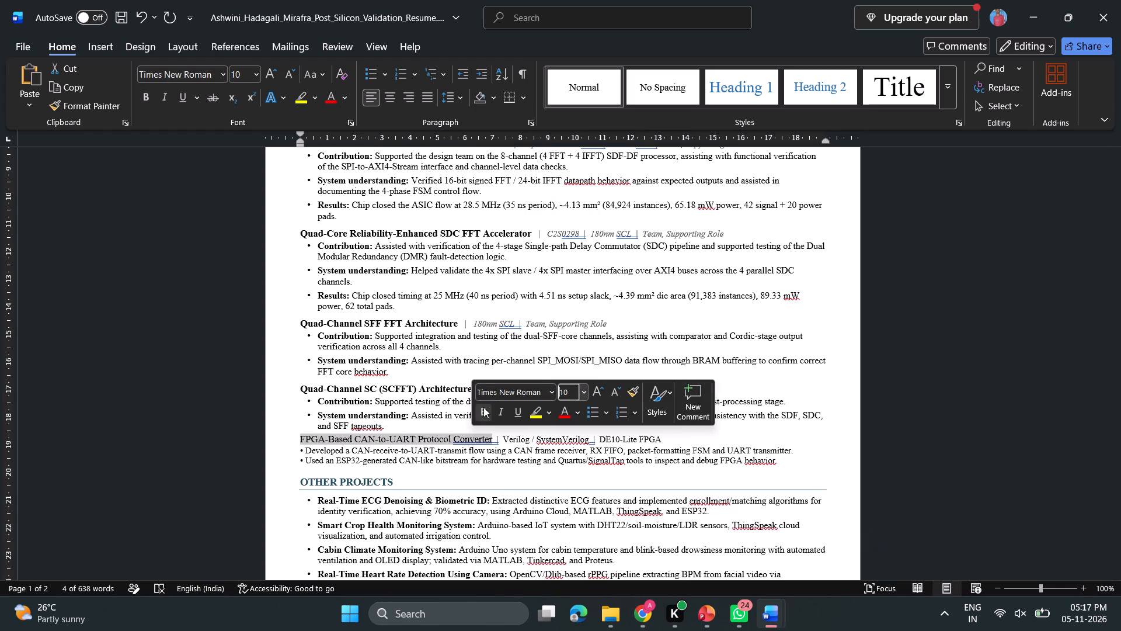
left_click(481, 407)
left_click(479, 464)
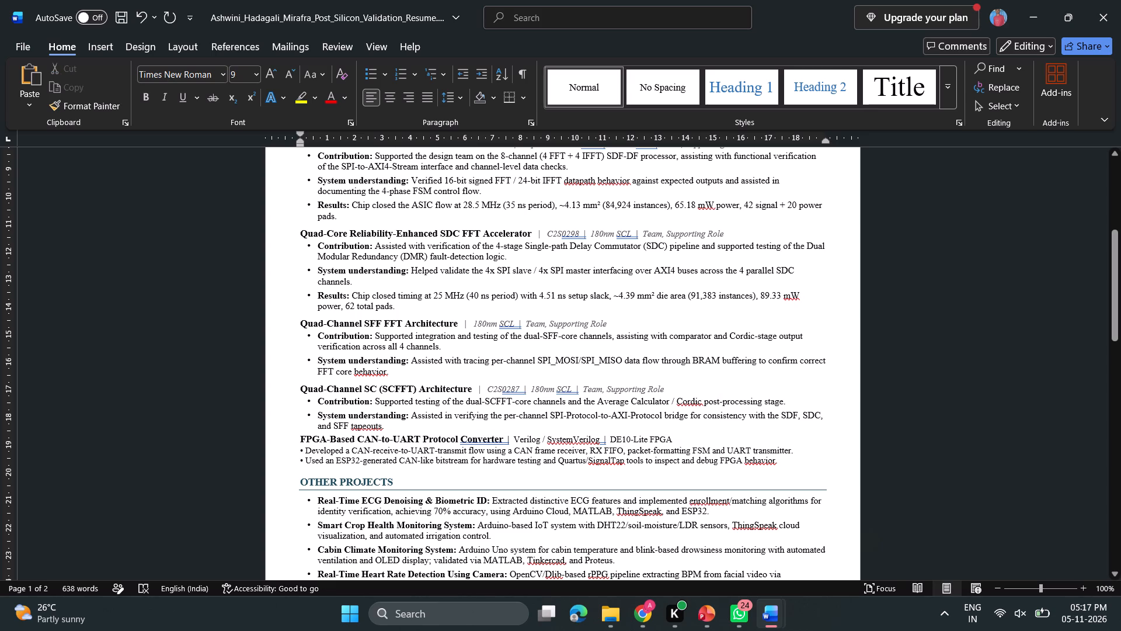
Italicize "Verilog / SystemVerilog | DE10-Lite FPGA" after the CAN-to-UART project title.
left_click(597, 389)
left_click_drag(673, 439, 525, 431)
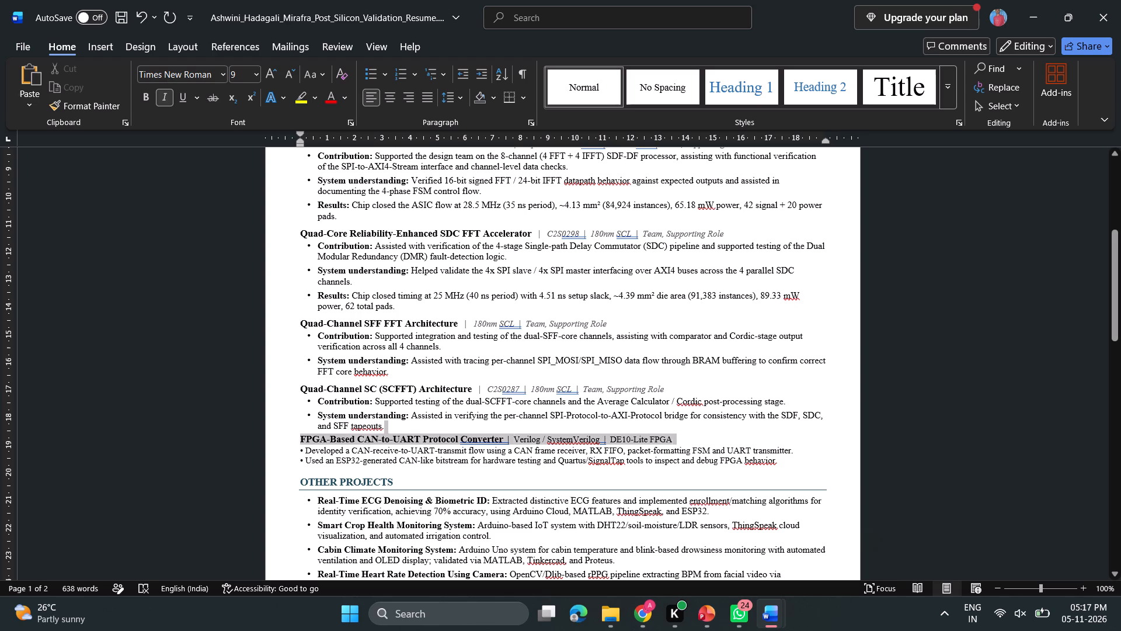
left_click_drag(525, 431, 509, 439)
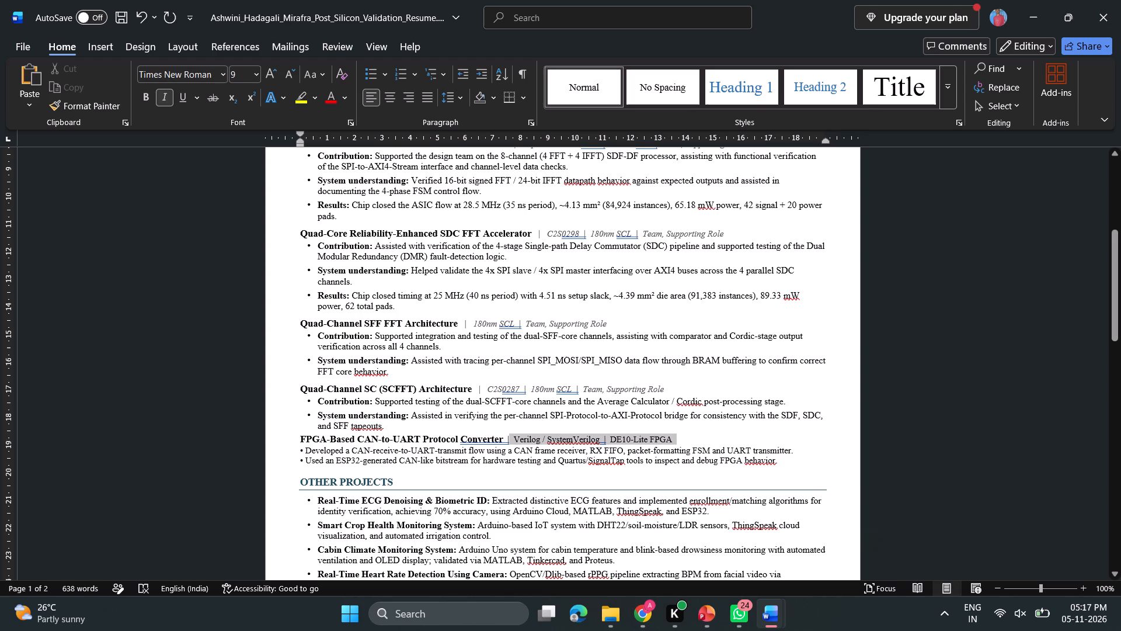
left_click_drag(509, 439, 506, 438)
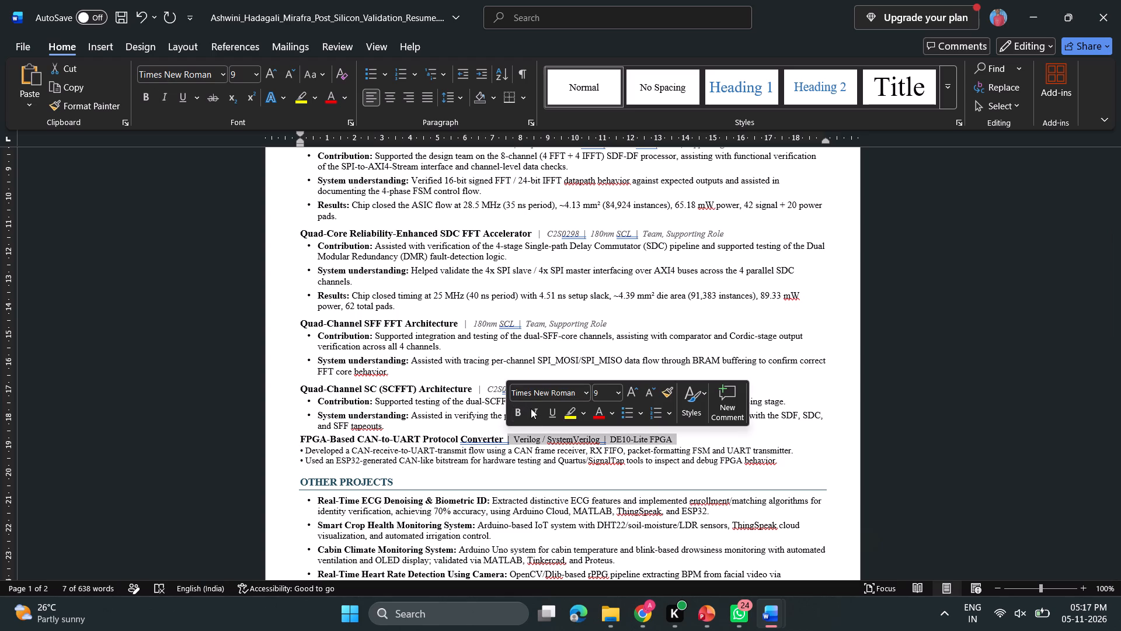
left_click(531, 408)
left_click(571, 462)
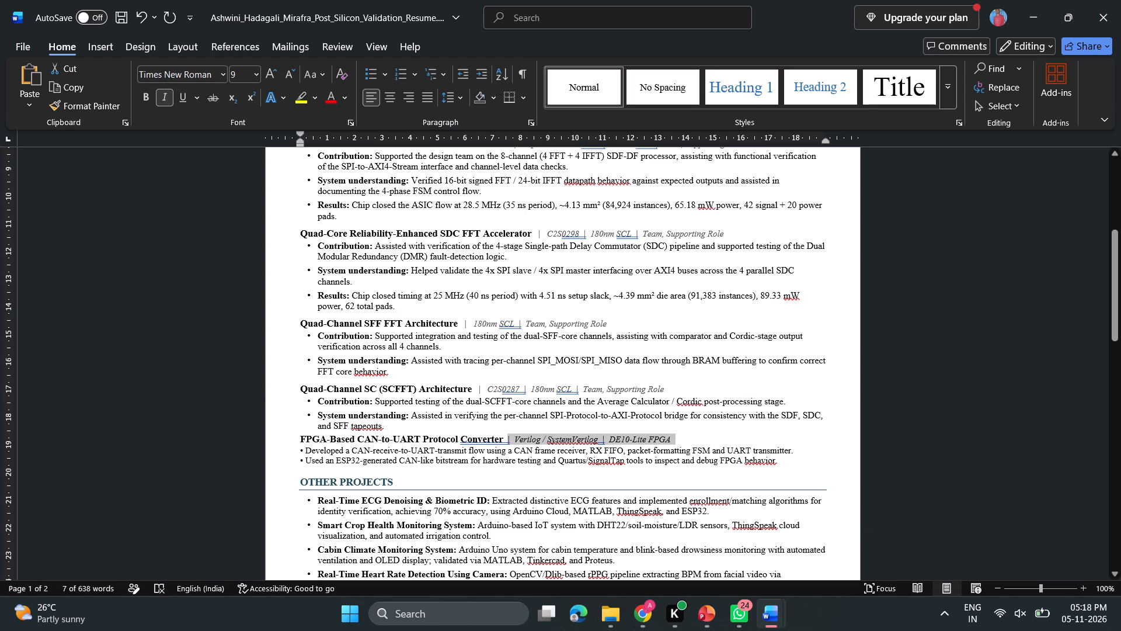
Review the resume's layout and section headings across both pages, from the projects through education and back to the top.
scroll(571, 462, "down", 1)
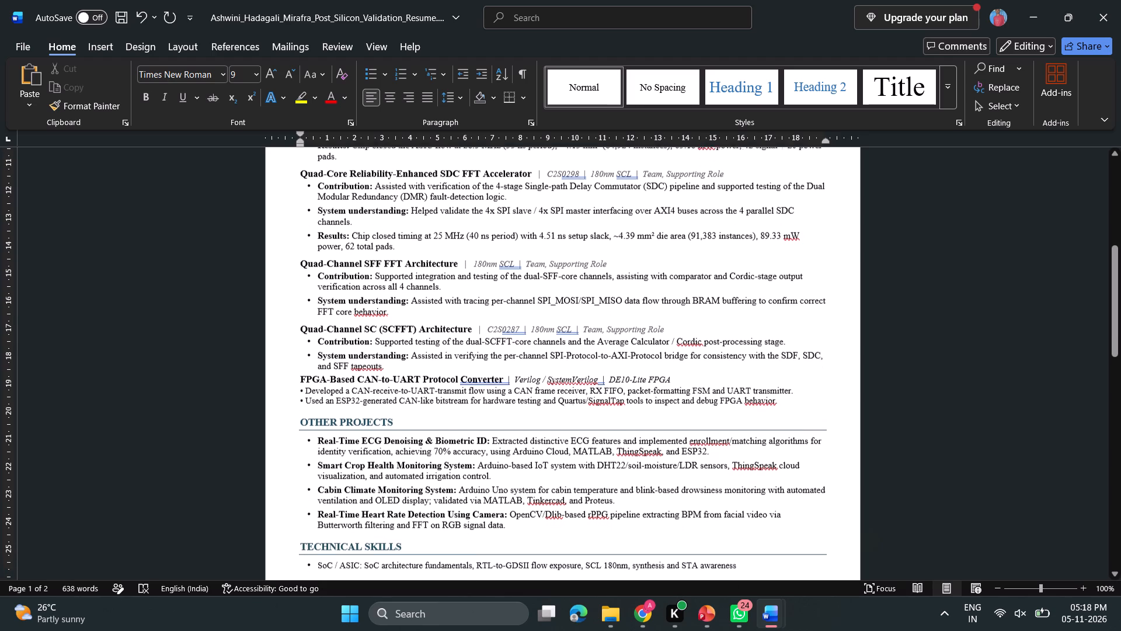
scroll(571, 462, "down", 1)
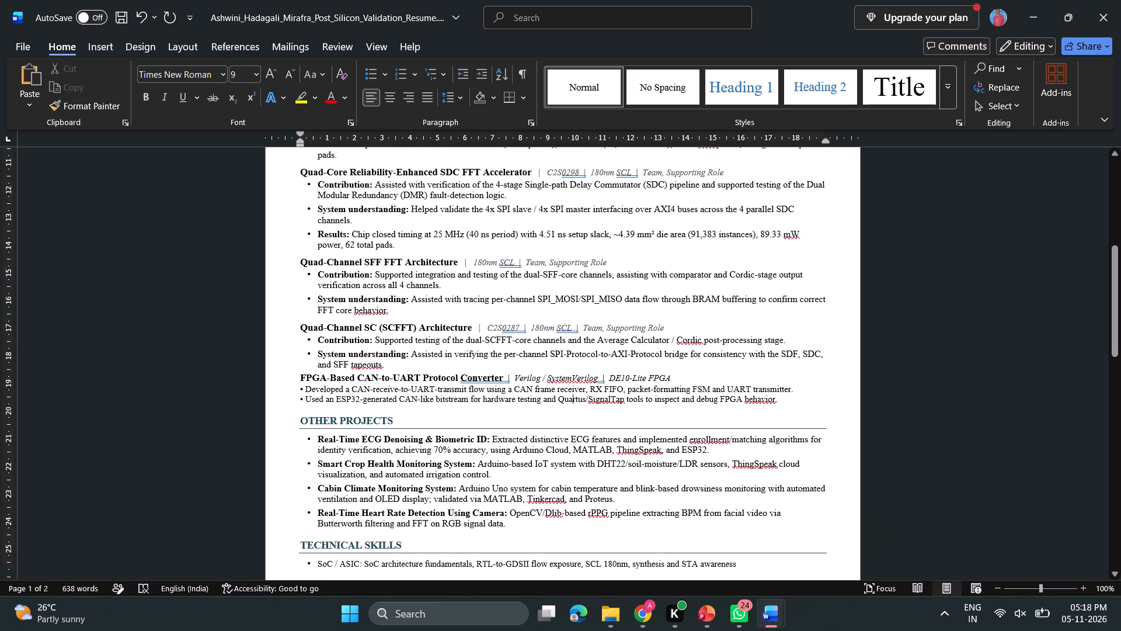
scroll(504, 379, "down", 1)
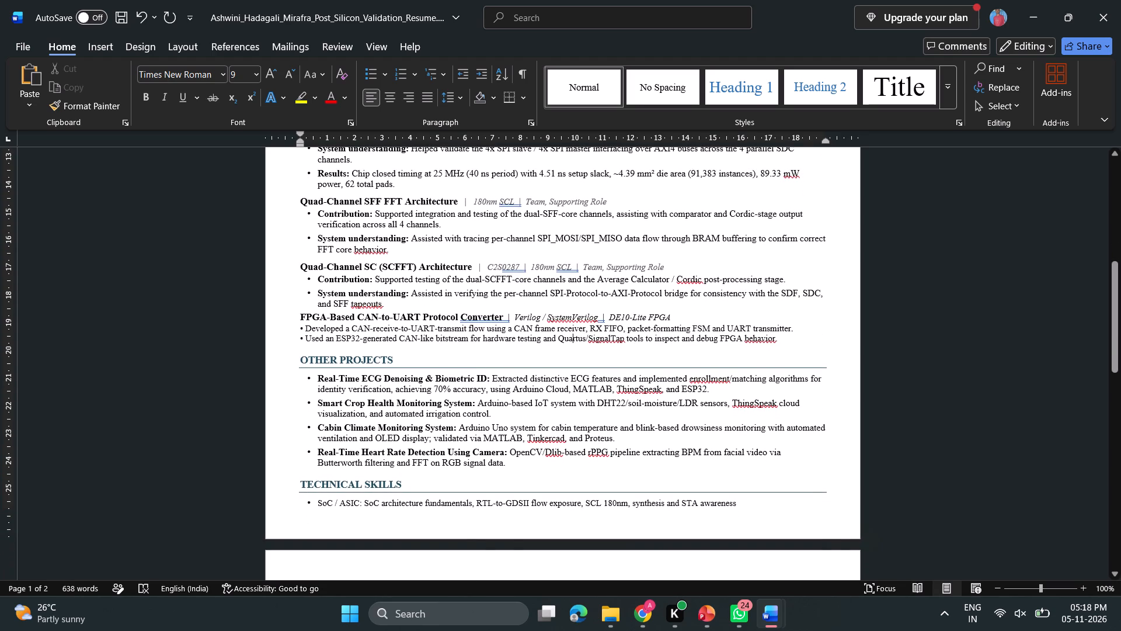
scroll(504, 379, "up", 1)
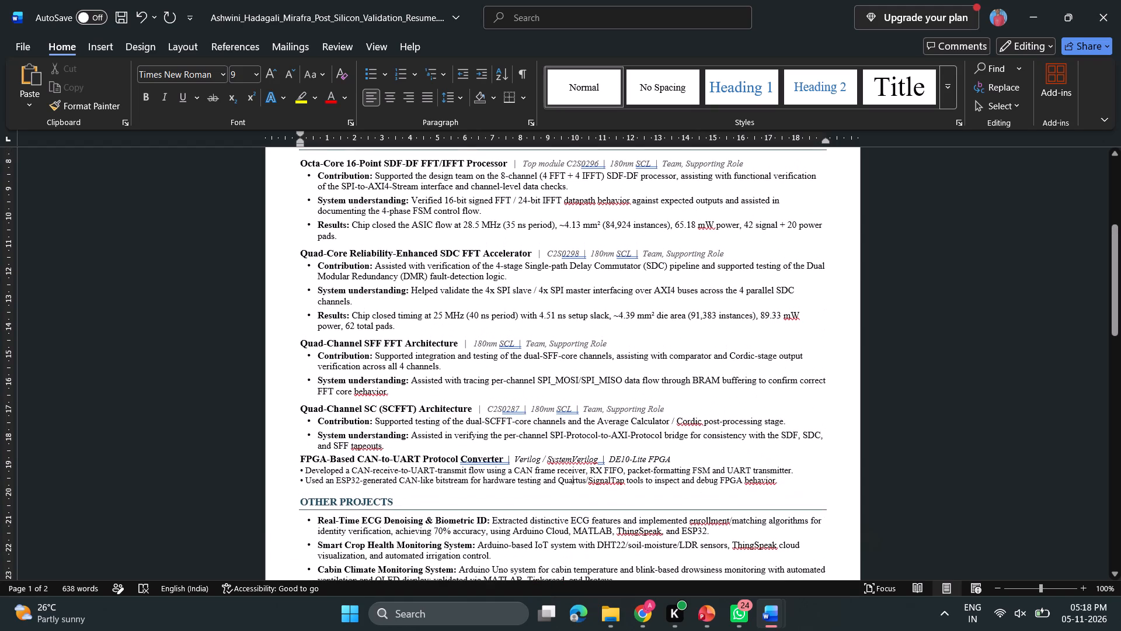
scroll(504, 379, "down", 1)
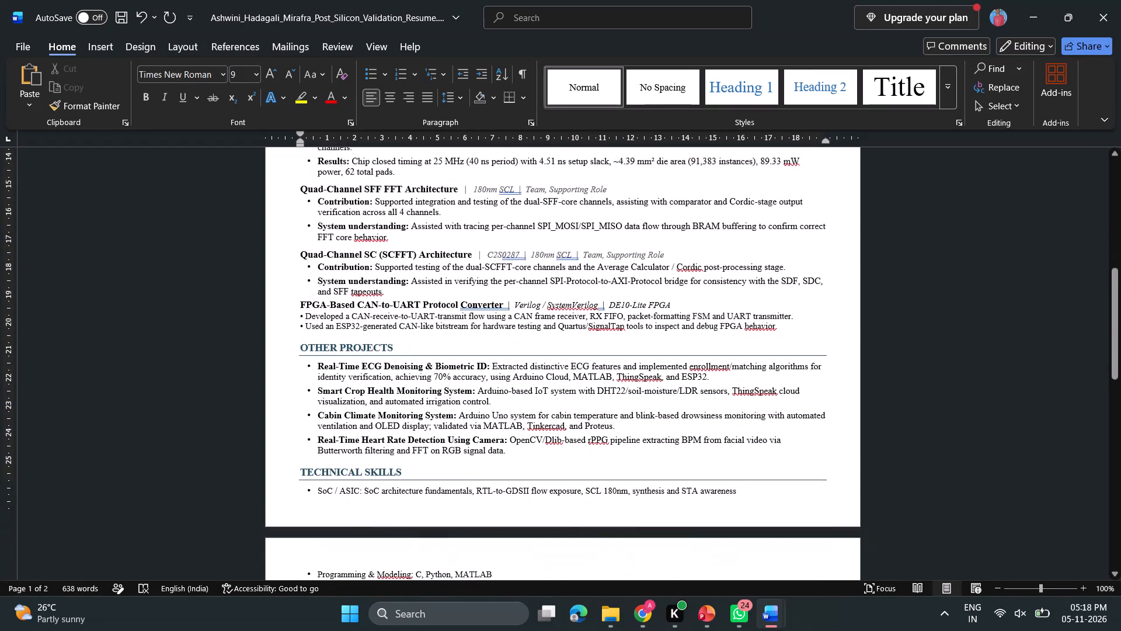
scroll(504, 379, "down", 1)
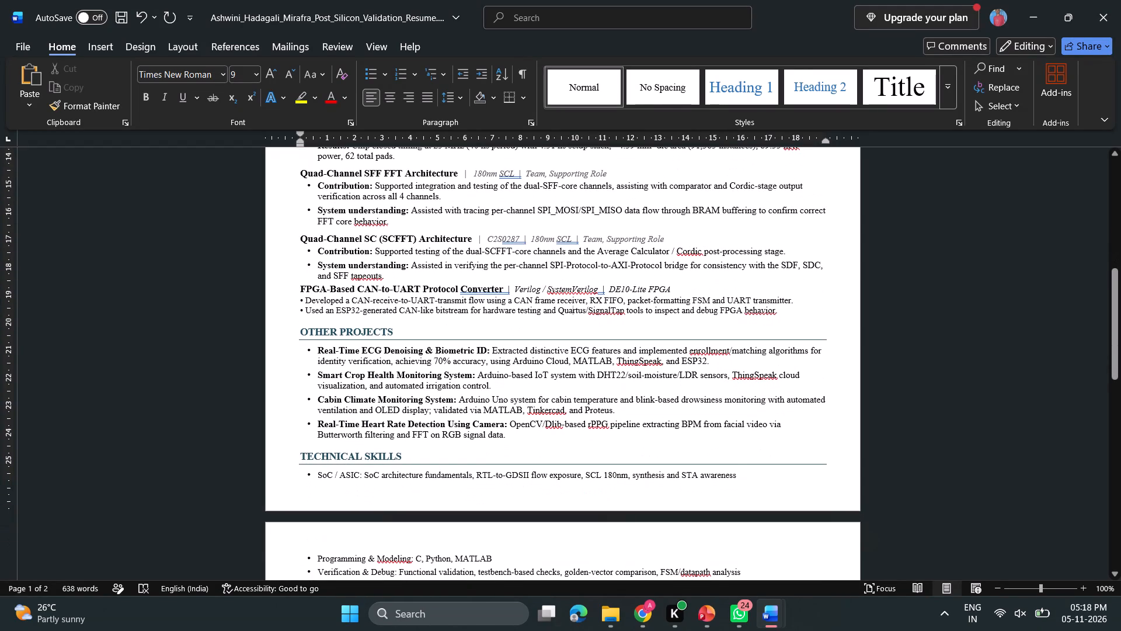
scroll(504, 379, "down", 1)
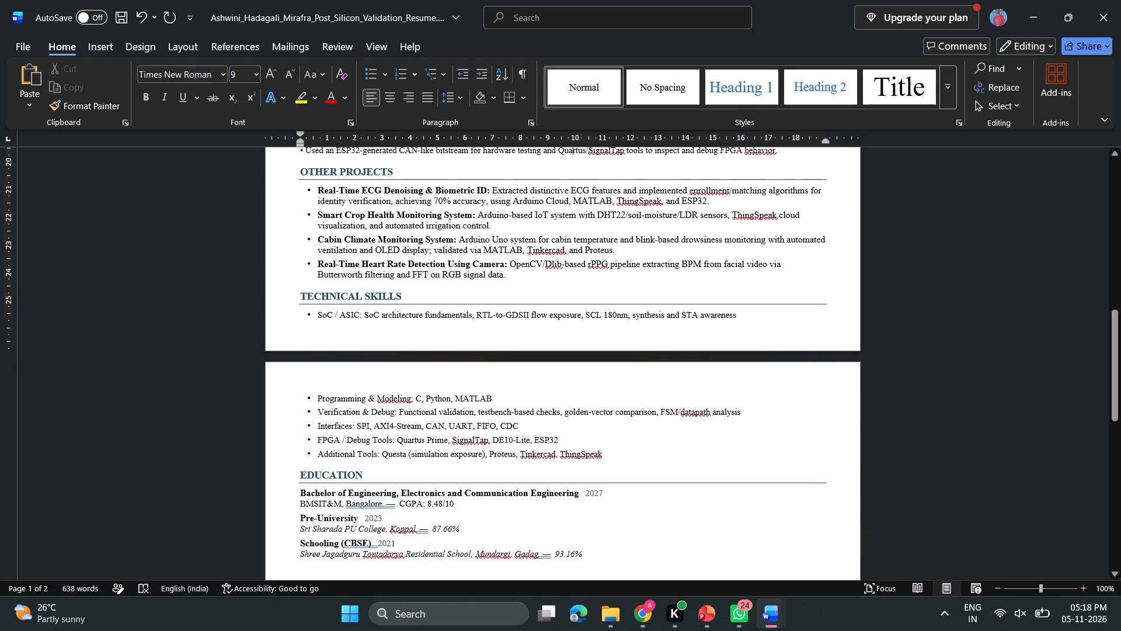
scroll(504, 379, "down", 1)
scroll(504, 379, "up", 9)
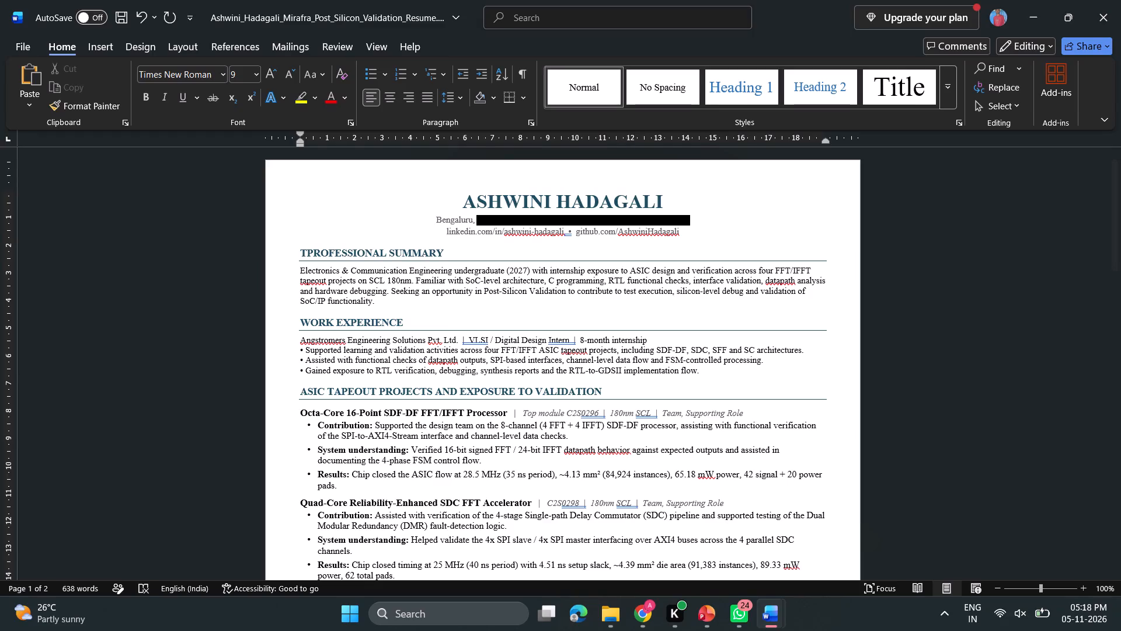
scroll(504, 379, "down", 1)
scroll(504, 379, "up", 1)
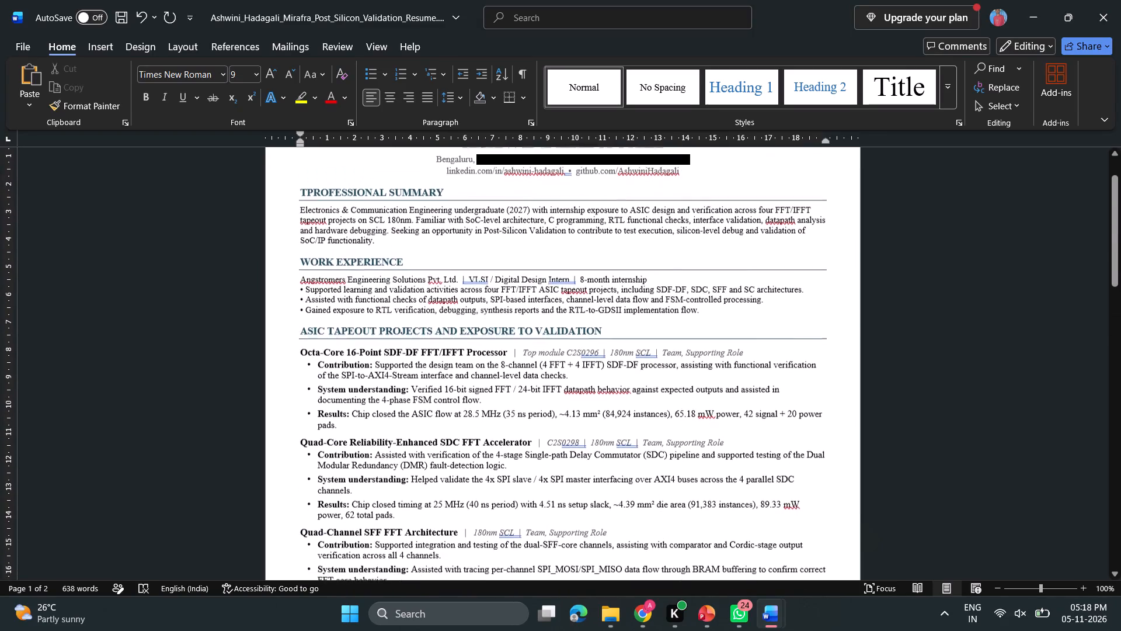
scroll(504, 379, "up", 1)
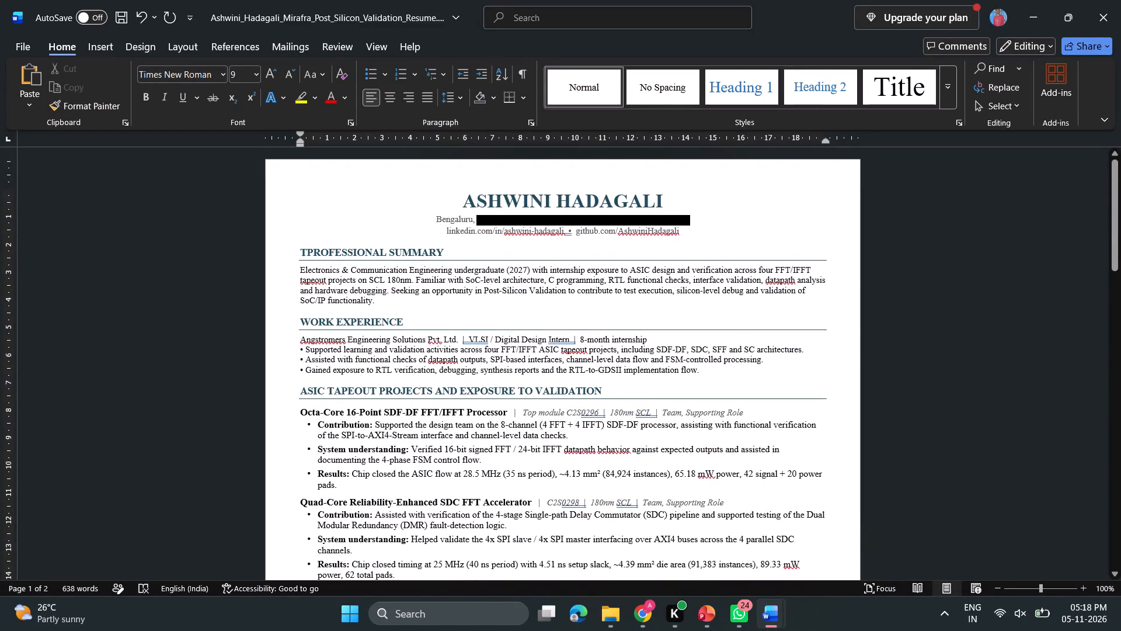
Format the company name "Angstromers Engineering Solutions Pvt. Ltd." under Work Experience as bold at size 10.
left_click_drag(458, 337, 402, 337)
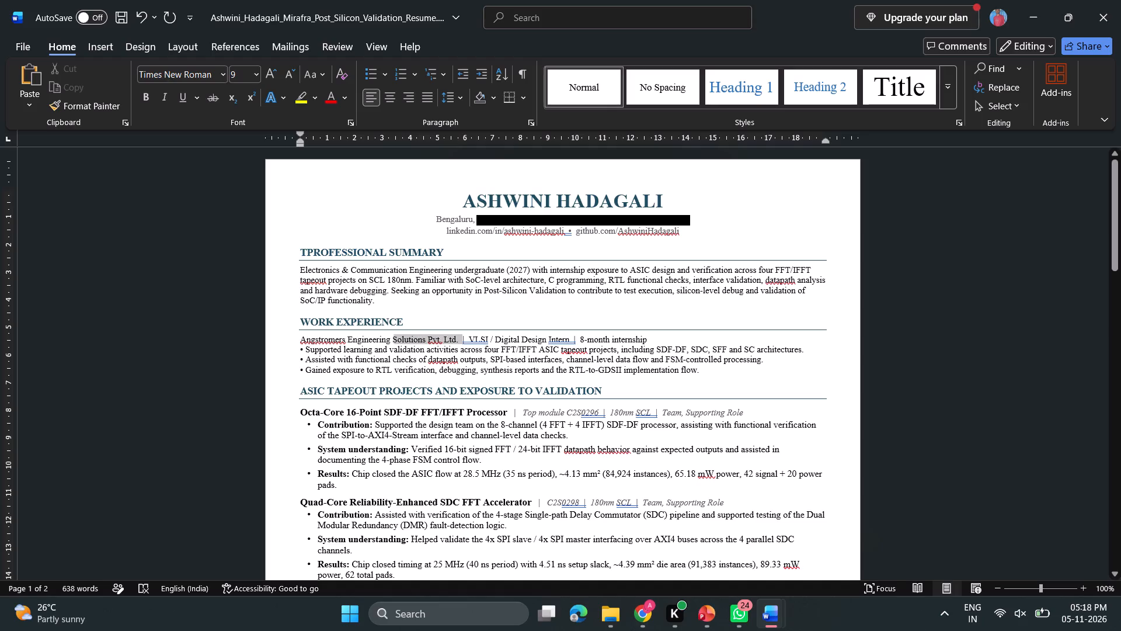
left_click_drag(402, 337, 301, 341)
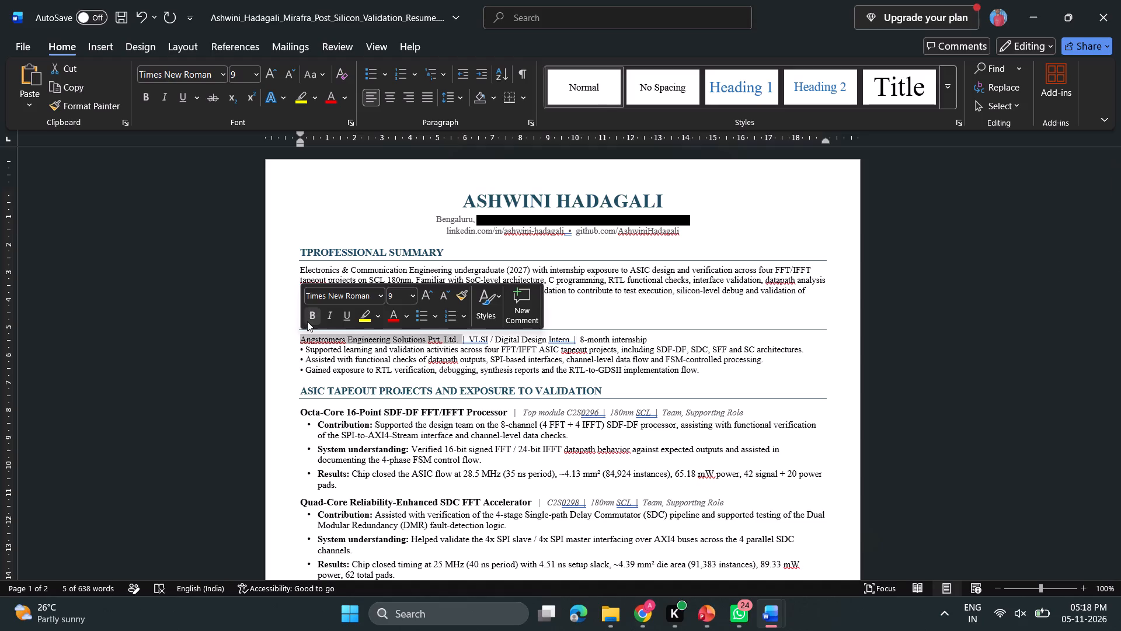
left_click(307, 321)
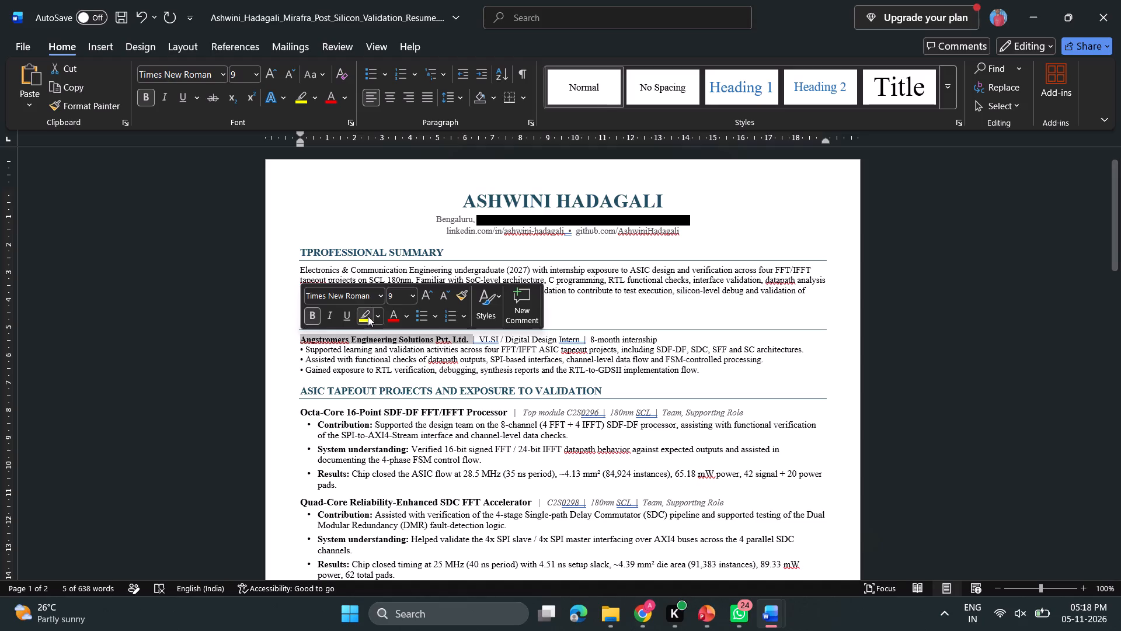
left_click(416, 293)
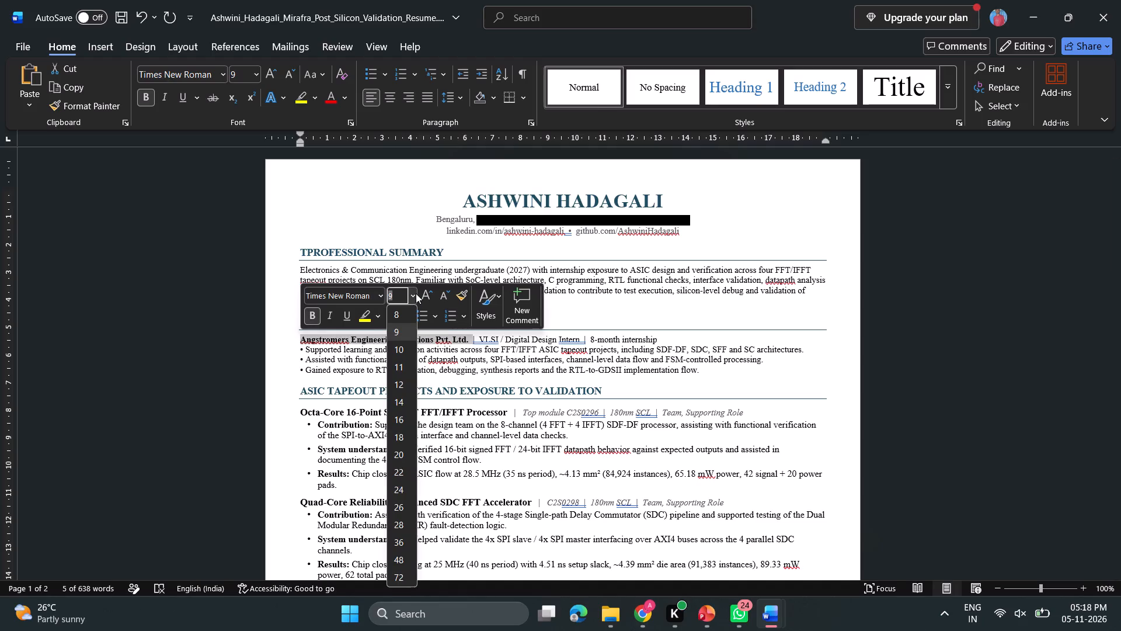
left_click(398, 344)
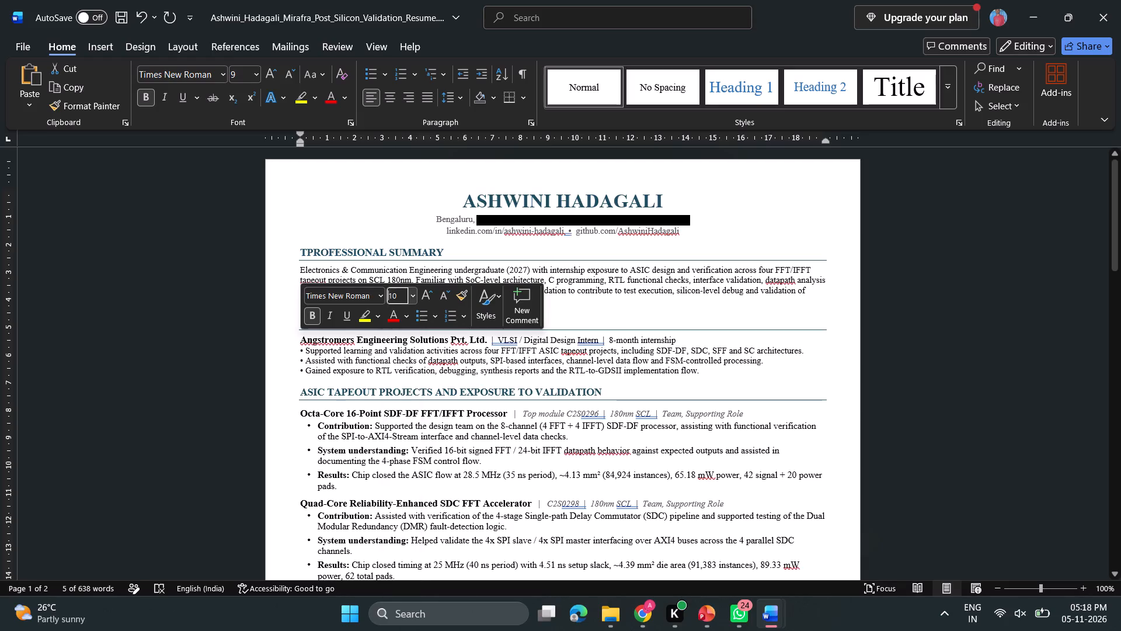
left_click(343, 392)
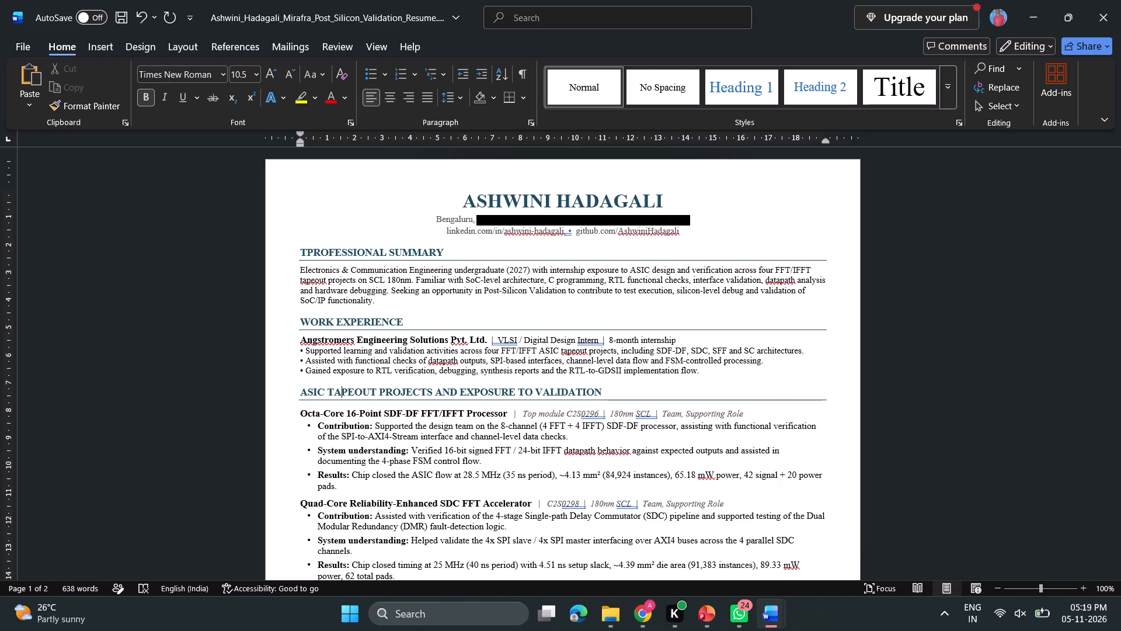
Capture a screenshot of the resume's first page from the name header down through the Quad-Core Reliability-Enhanced SDC FFT Accelerator project.
scroll(535, 403, "down", 1)
scroll(535, 403, "up", 1)
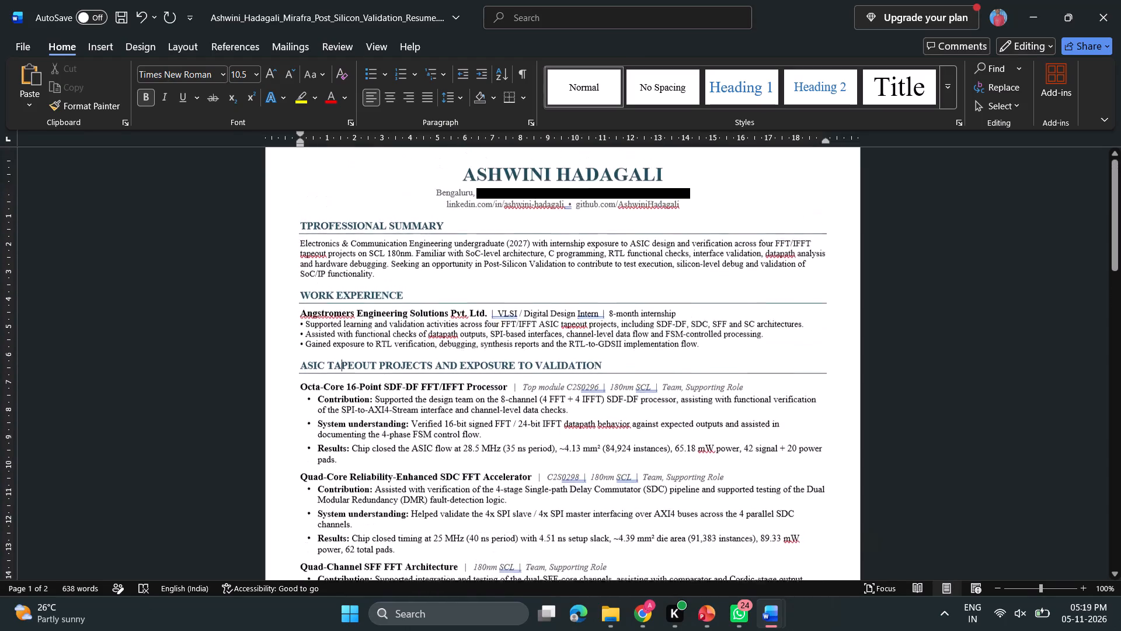
scroll(535, 403, "up", 1)
key("Print")
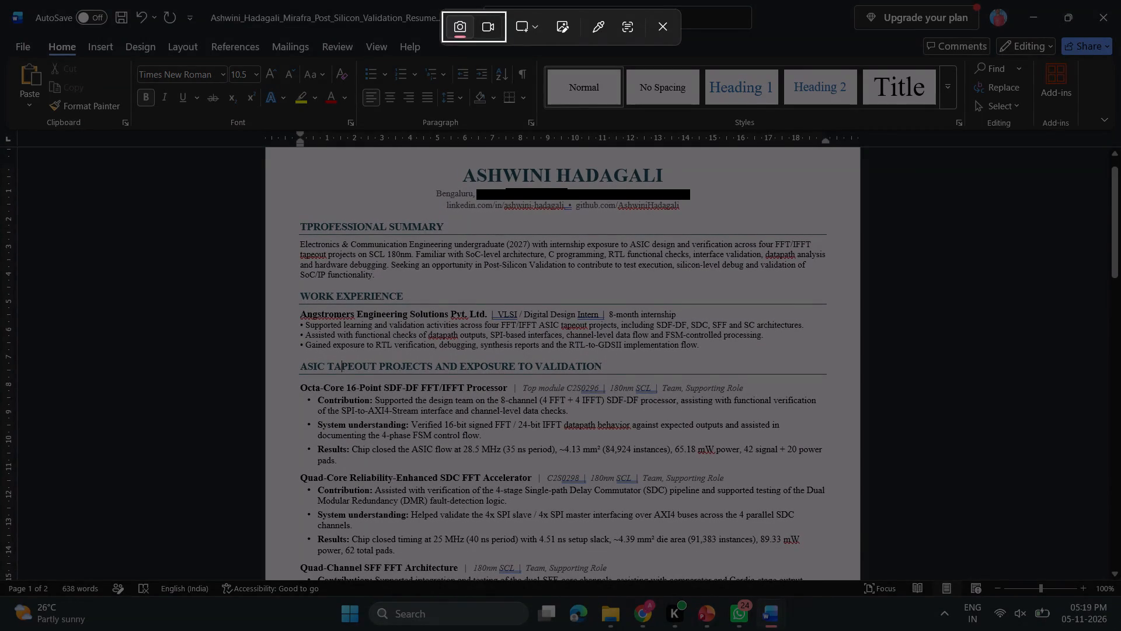
left_click_drag(273, 148, 886, 563)
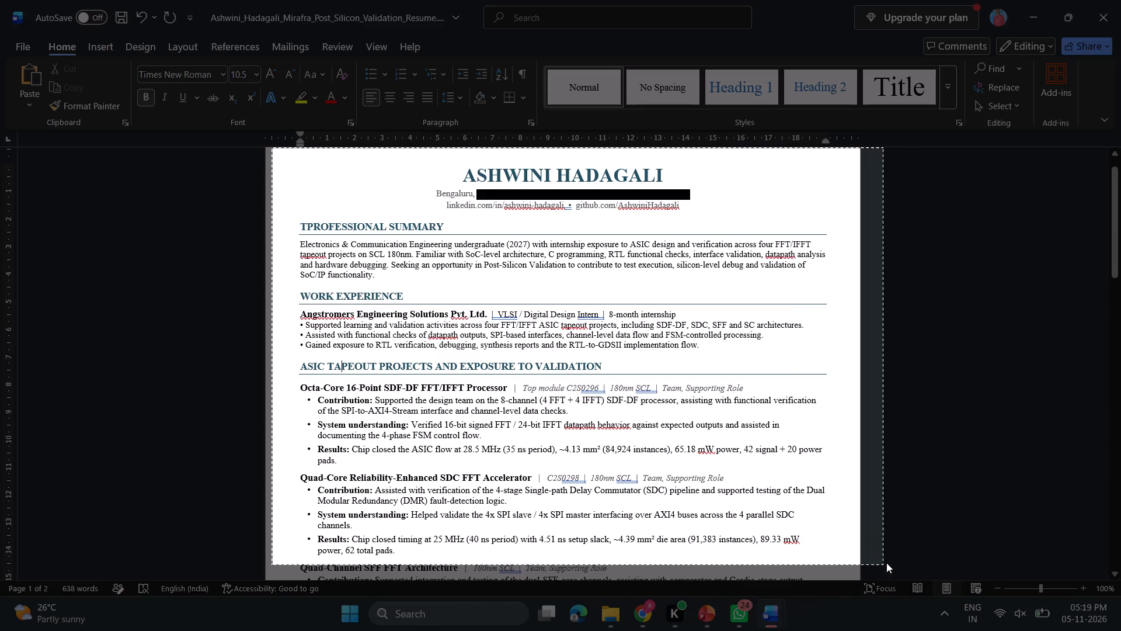
left_click_drag(886, 563, 847, 559)
Switch to the ChatGPT "Resume Match Review" conversation in Chrome.
left_click(652, 612)
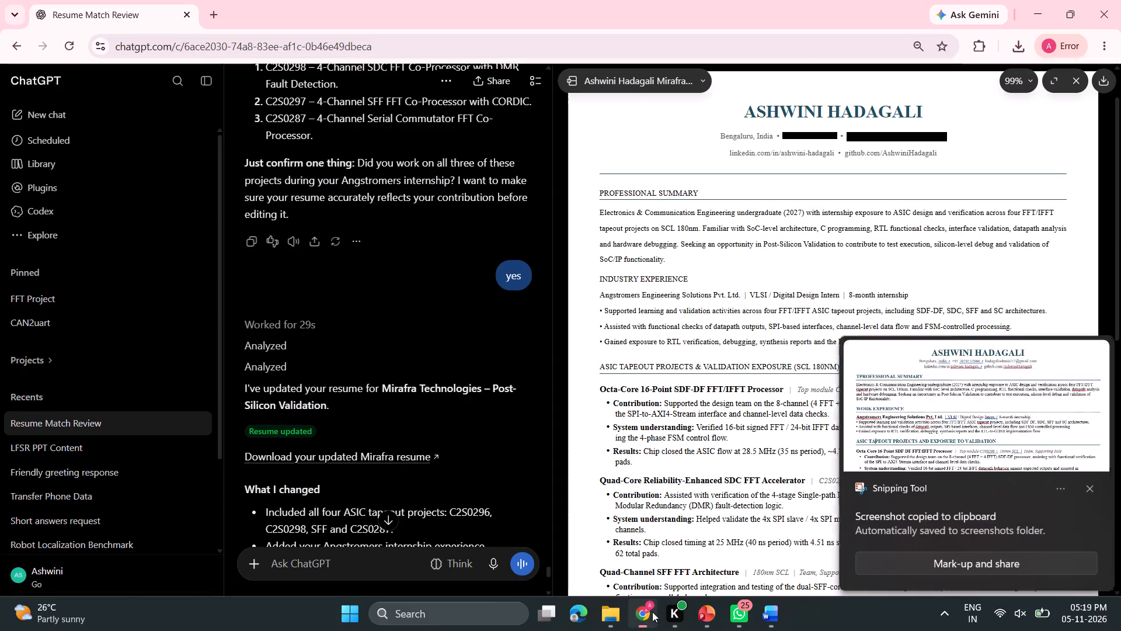
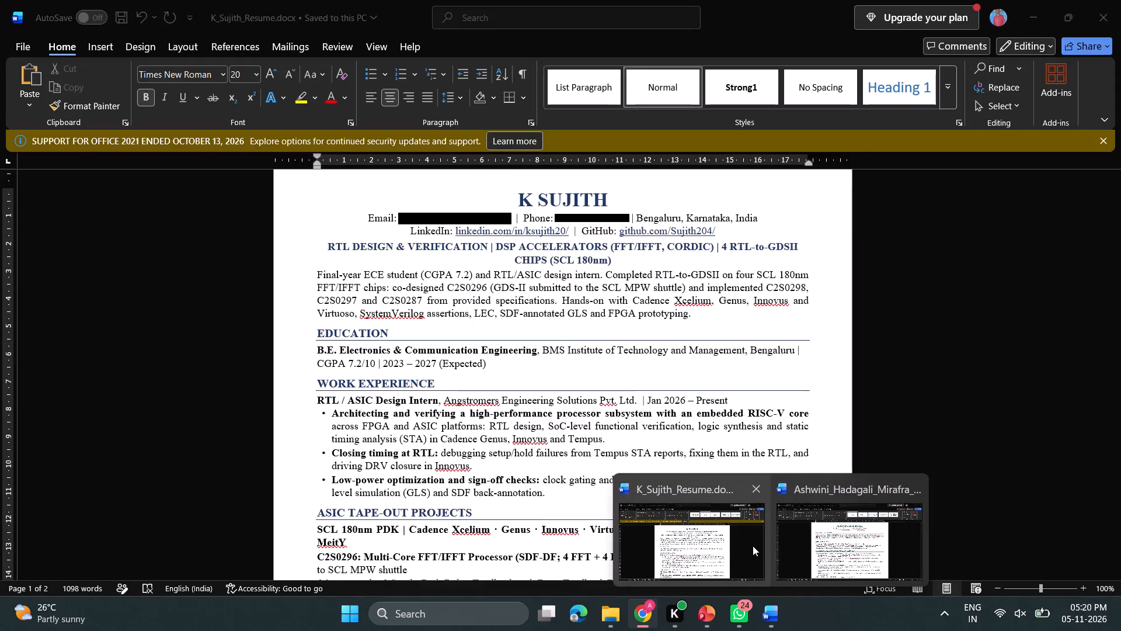
Switch to the open Mirafra post-silicon validation resume document in Word.
double_click(827, 548)
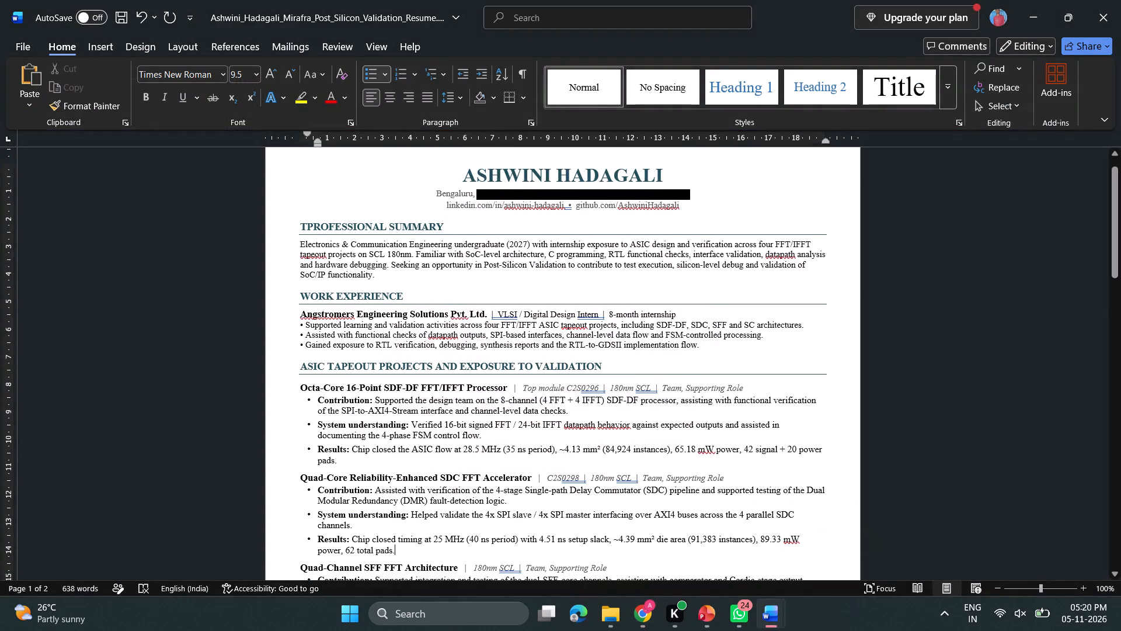
Review the resume's layout from the contact line and summary through the FFT and other projects to the technical skills.
scroll(632, 304, "down", 1)
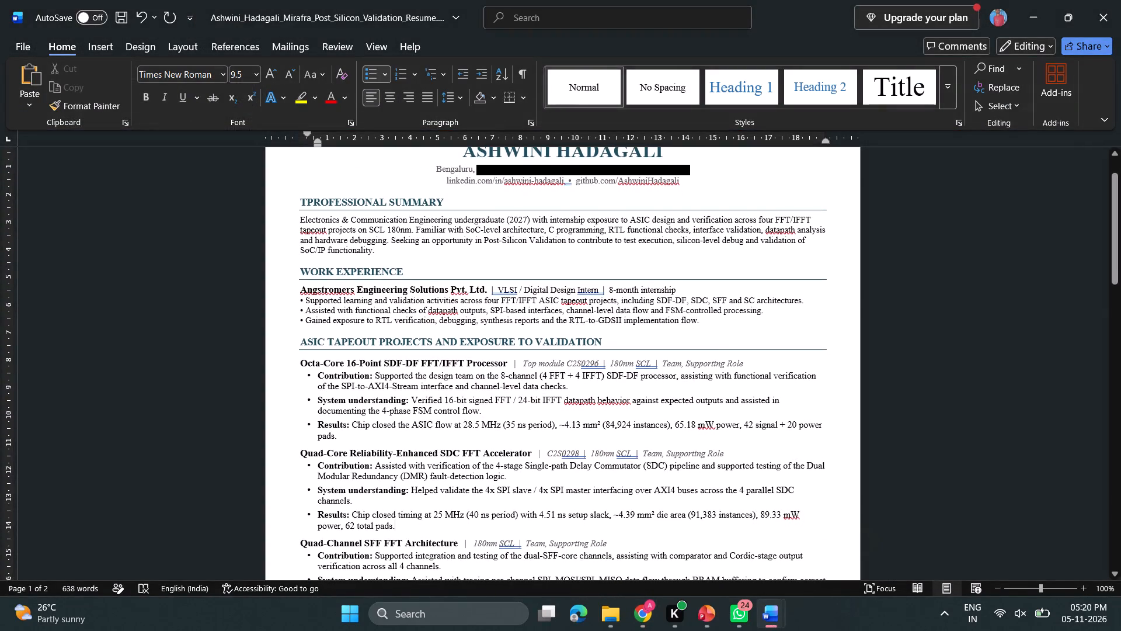
left_click(561, 177)
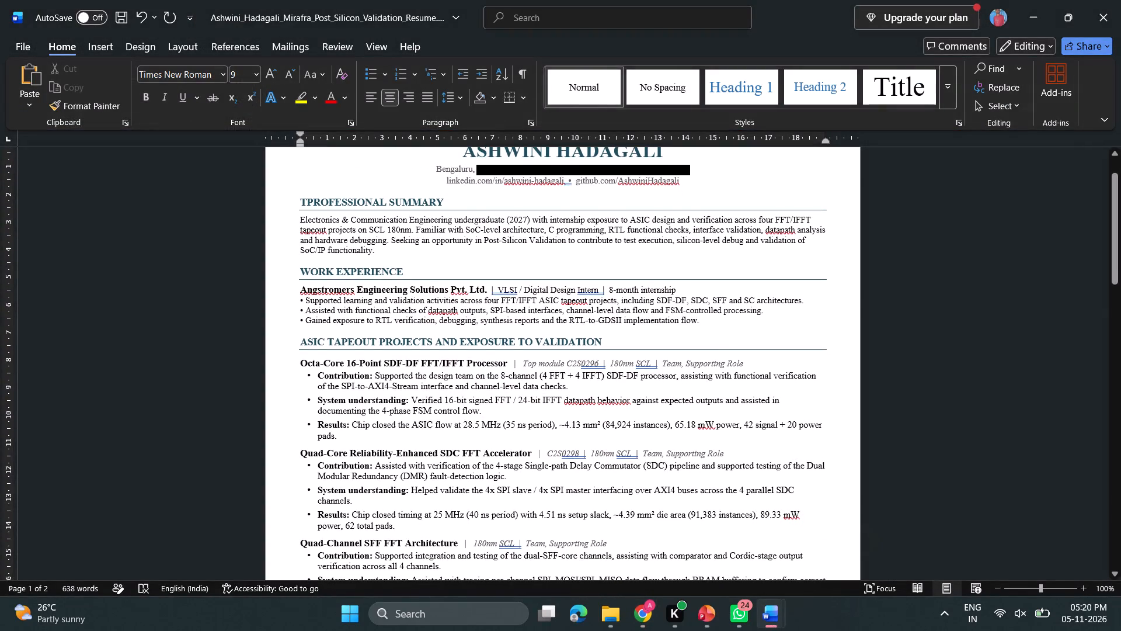
left_click_drag(683, 179, 609, 176)
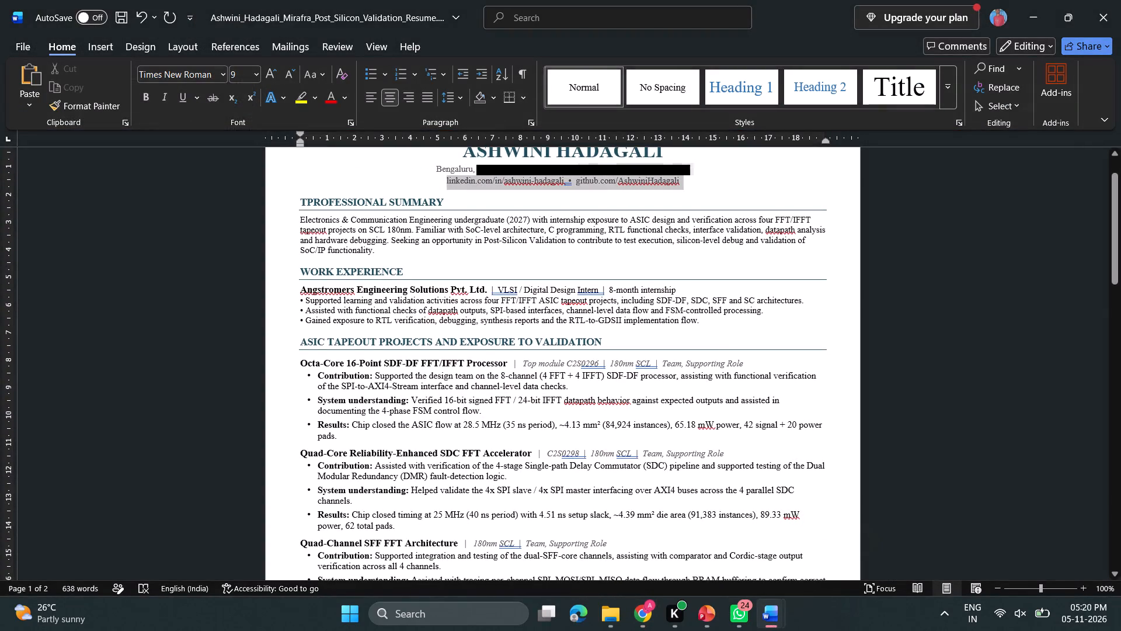
left_click_drag(609, 176, 610, 176)
left_click(596, 237)
scroll(596, 237, "down", 1)
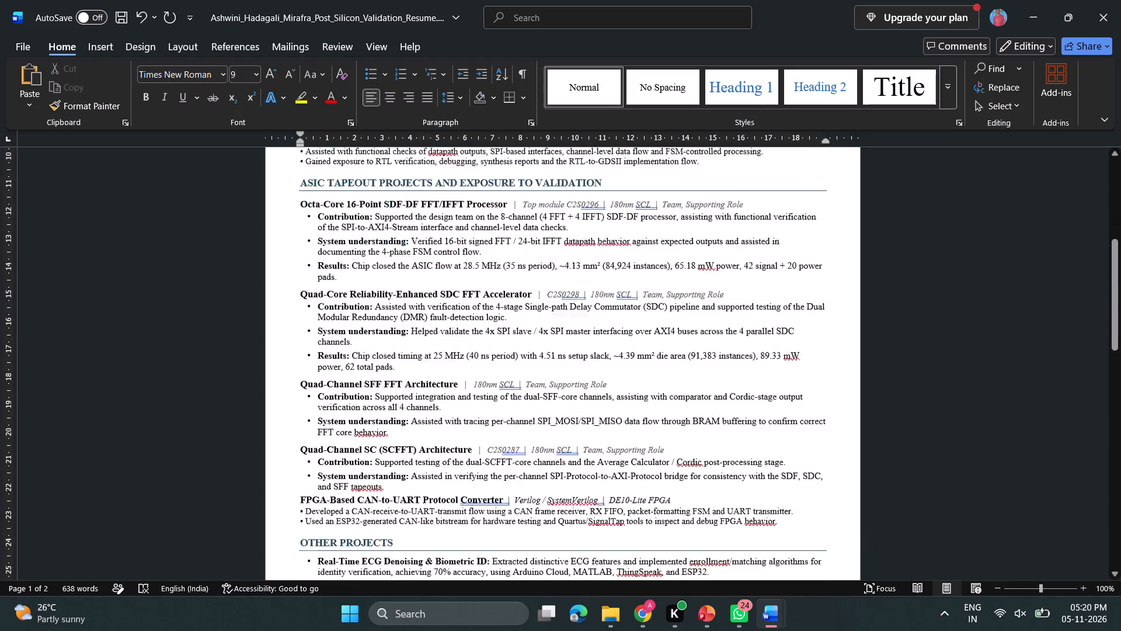
scroll(596, 237, "down", 2)
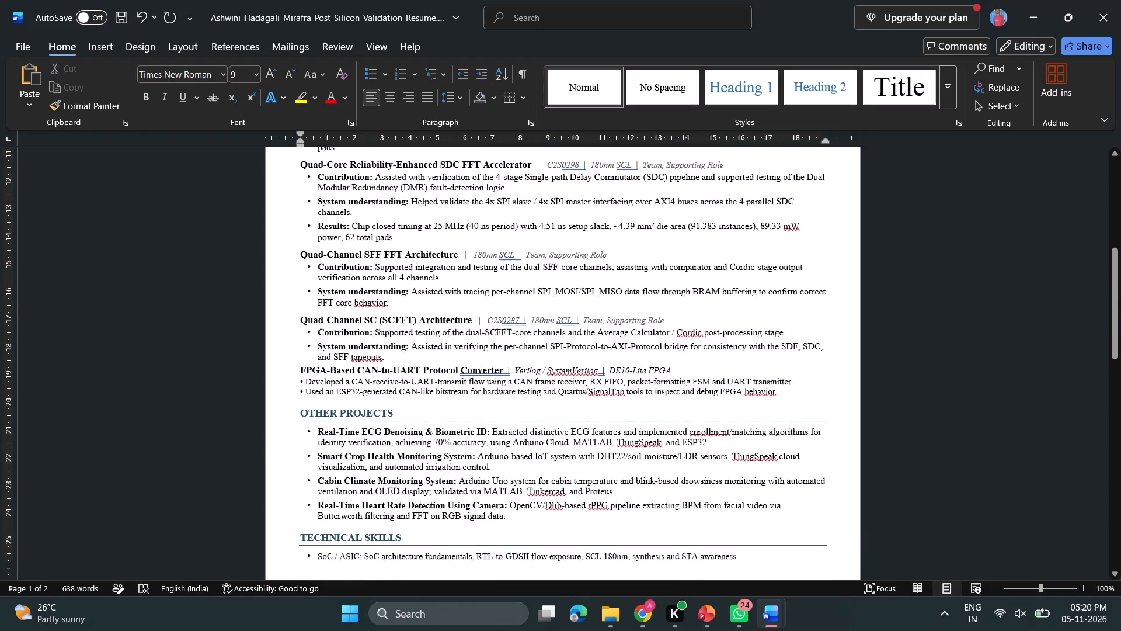
scroll(596, 237, "down", 1)
scroll(596, 237, "up", 2)
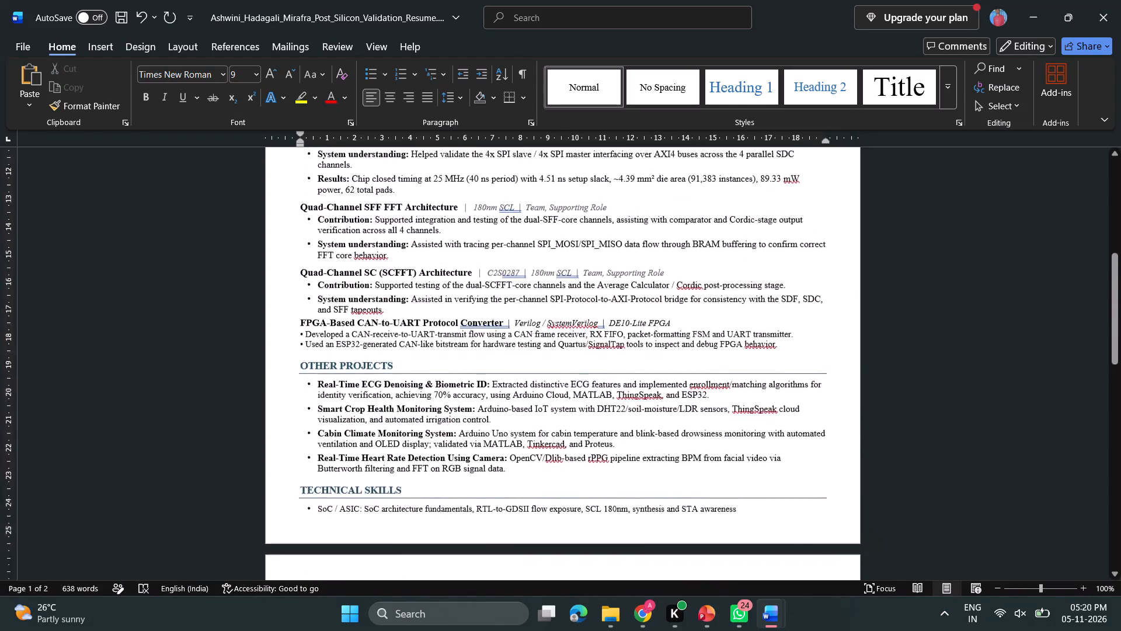
scroll(596, 237, "up", 3)
Capture a screenshot of the resume area from "Quad-Channel SFF FFT Architecture" through the technical skills lines that continue on page 2.
scroll(596, 237, "down", 2)
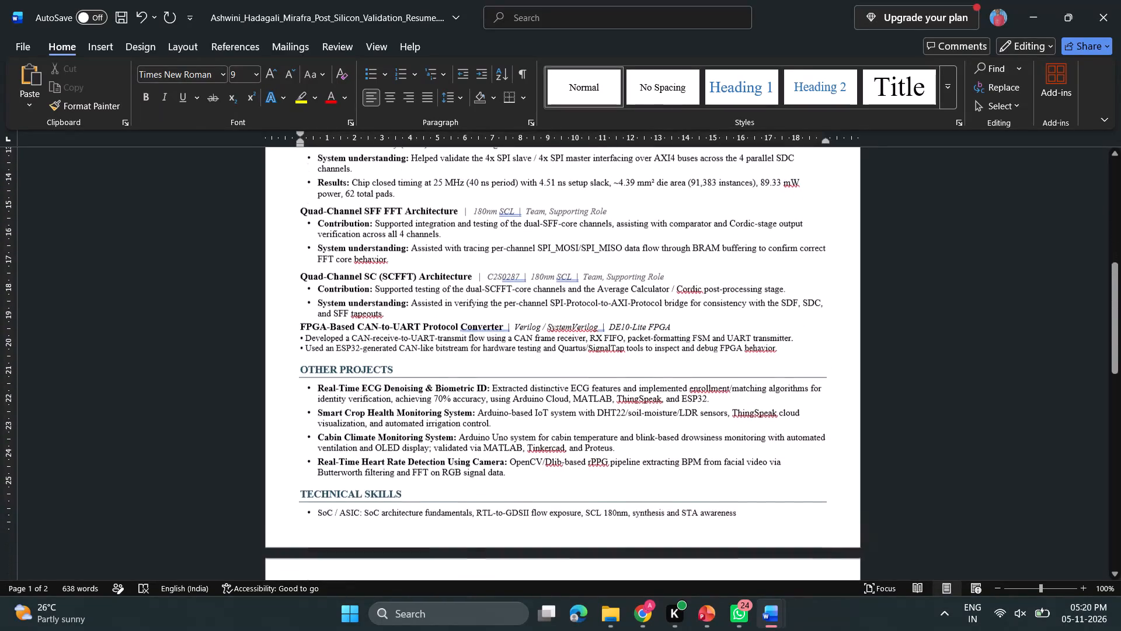
scroll(596, 237, "down", 3)
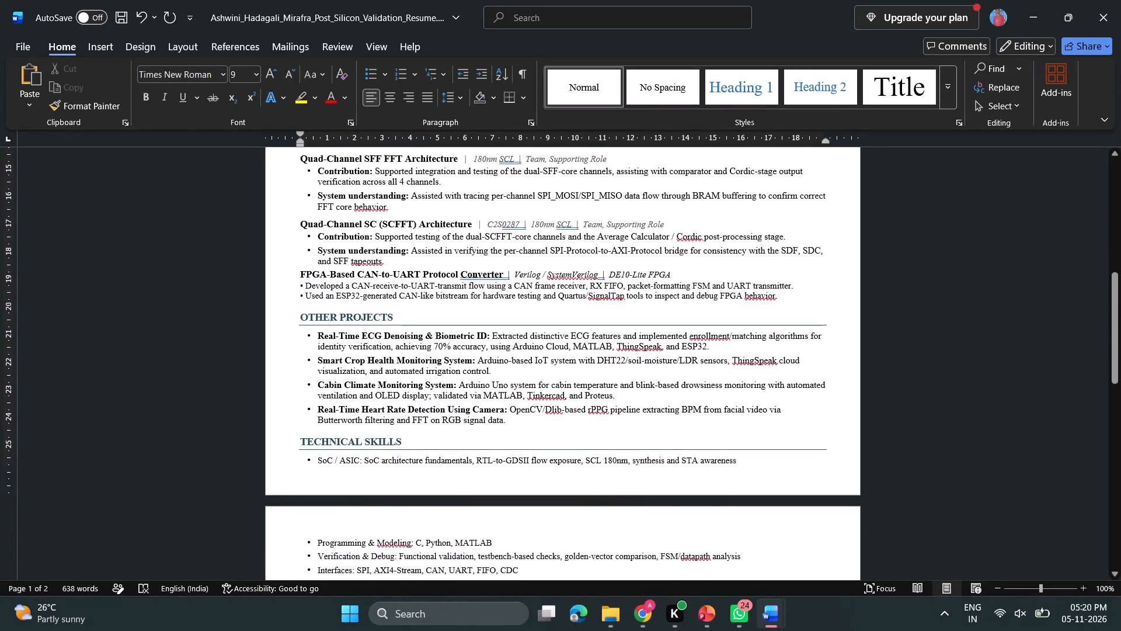
scroll(596, 237, "down", 1)
key("Print")
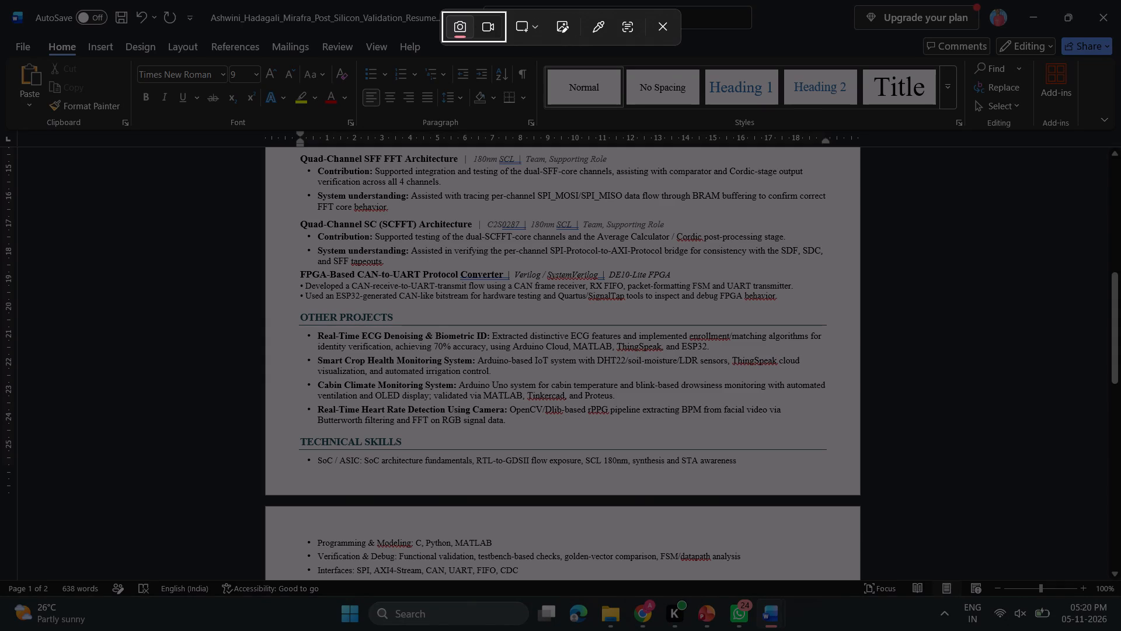
left_click_drag(293, 150, 838, 577)
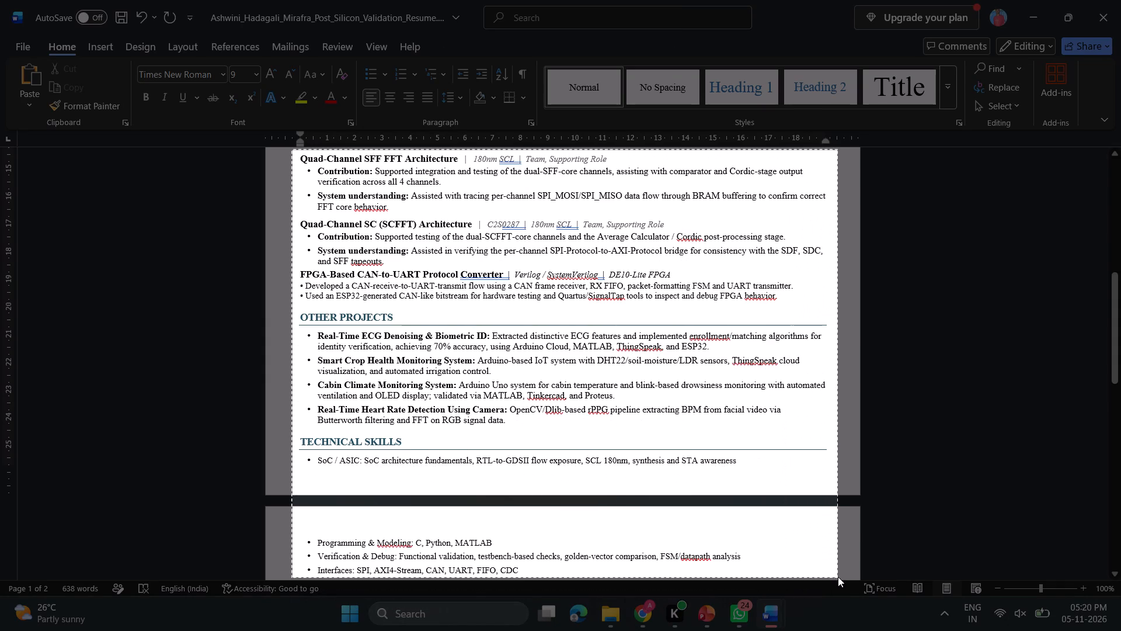
left_click_drag(838, 577, 834, 578)
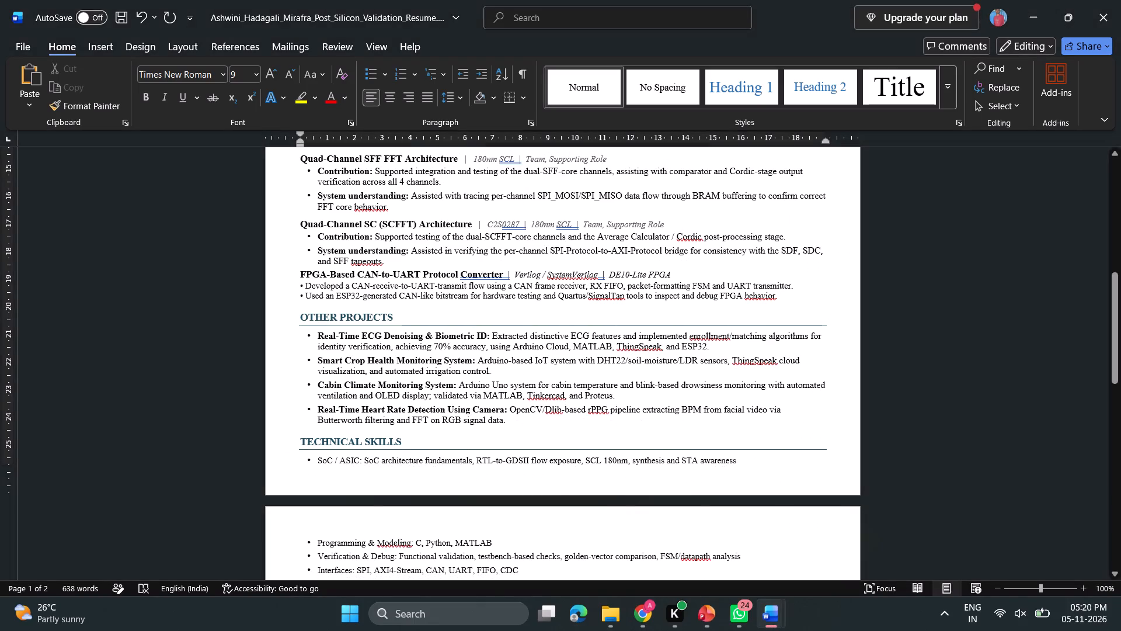
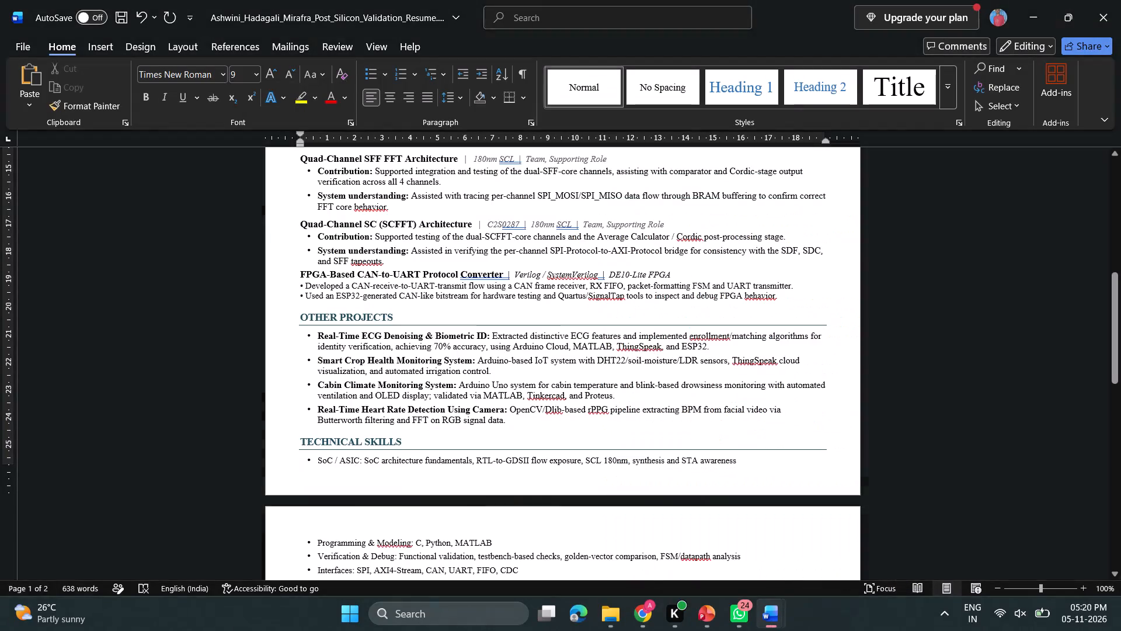
Capture a screenshot of the resume area from the "Technical Skills" heading through the end of the Education section on page 2.
scroll(517, 360, "down", 2)
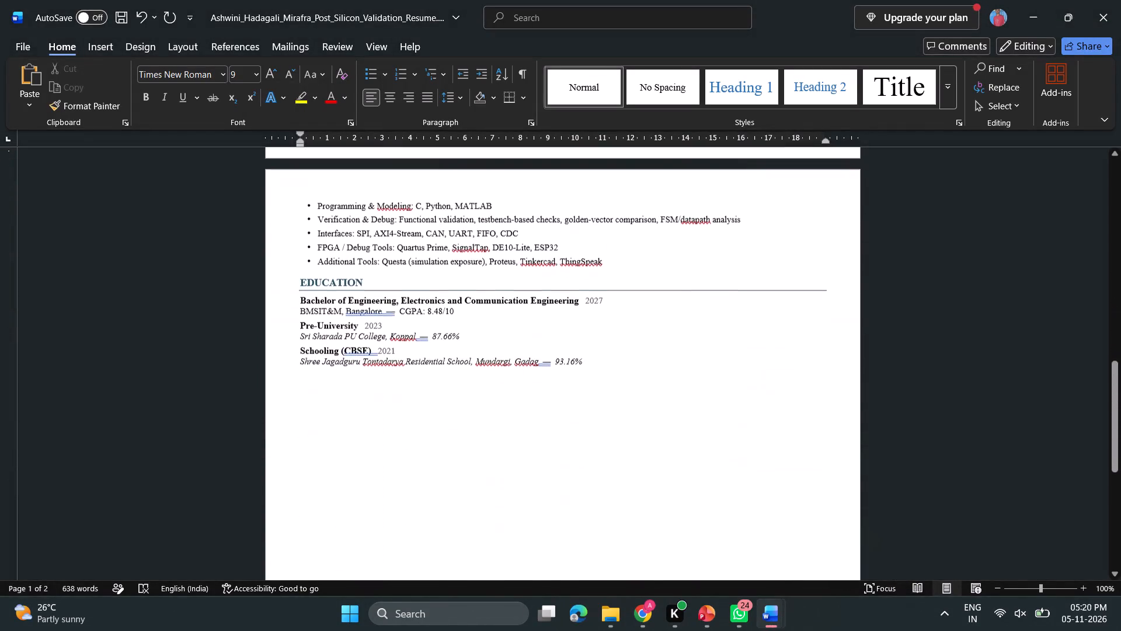
scroll(517, 360, "down", 1)
scroll(517, 360, "up", 1)
key("Print")
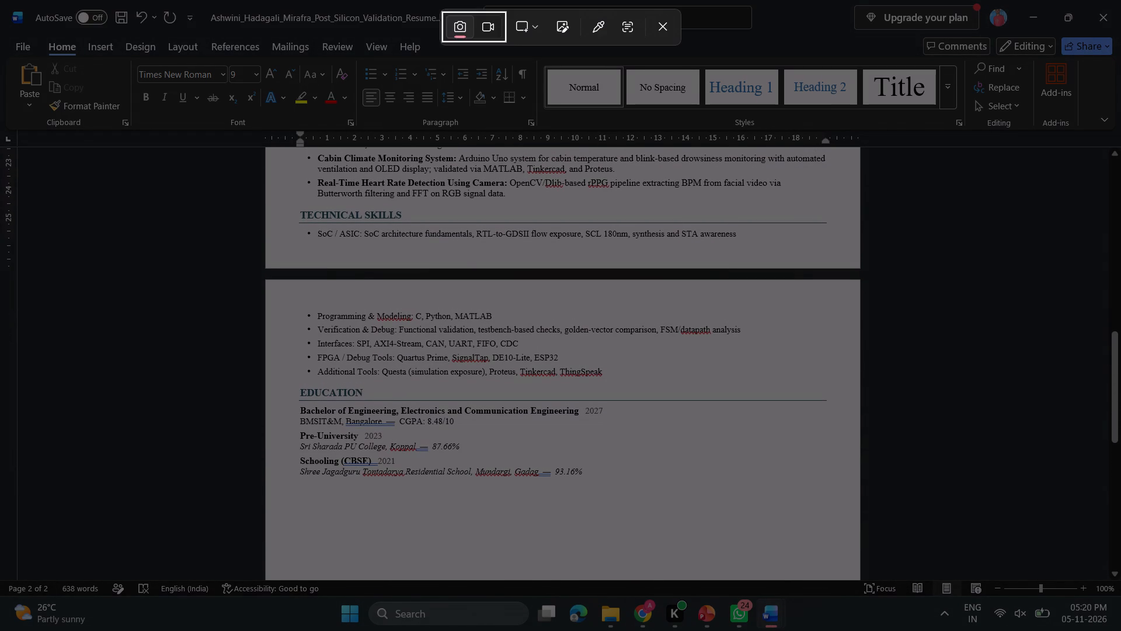
left_click_drag(284, 193, 776, 526)
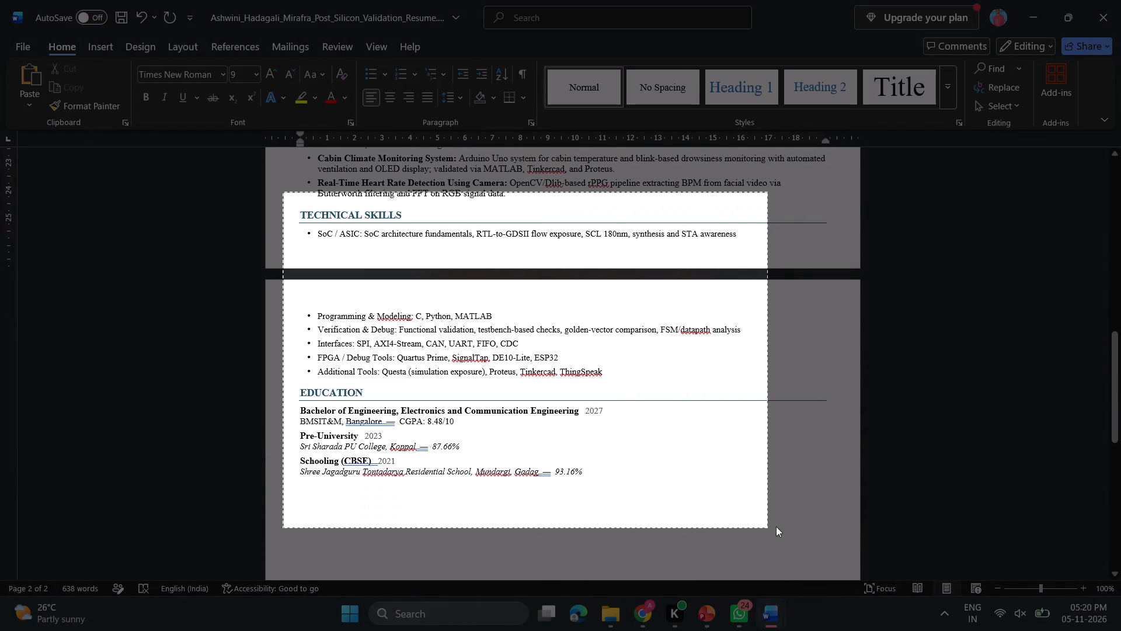
left_click_drag(776, 526, 848, 523)
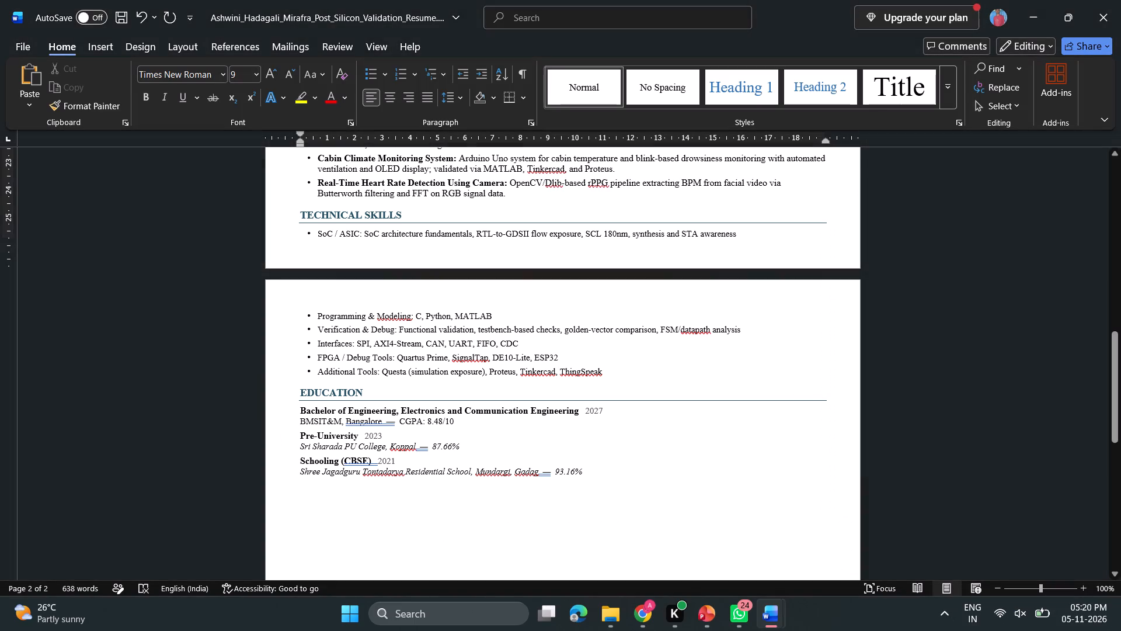
Switch to the "Resume Match Review" ChatGPT conversation in Chrome.
left_click(643, 613)
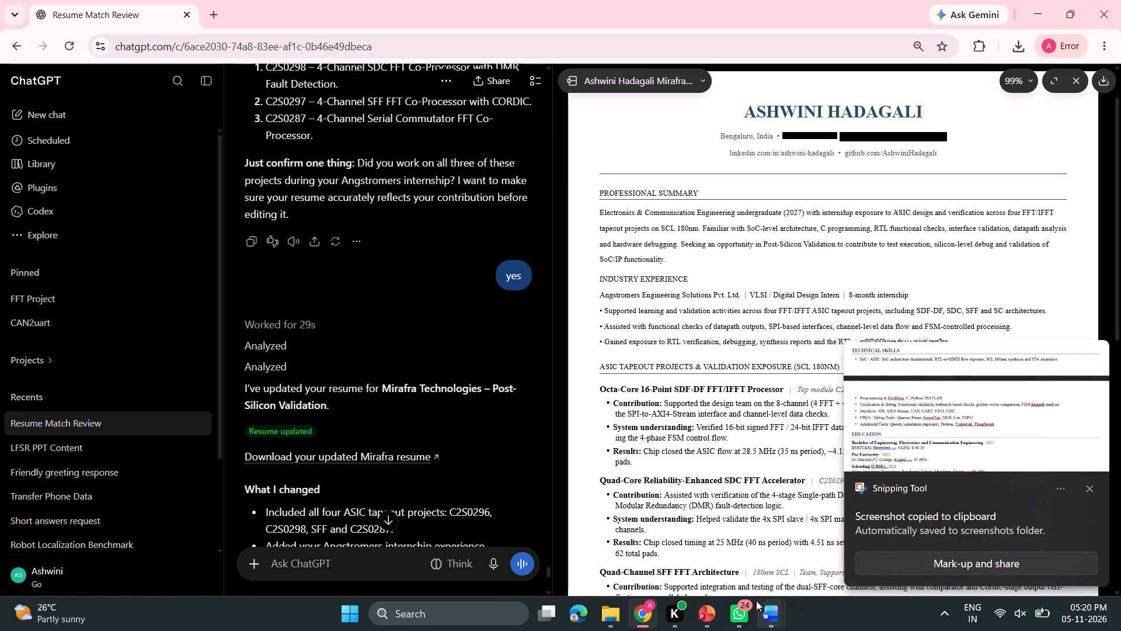
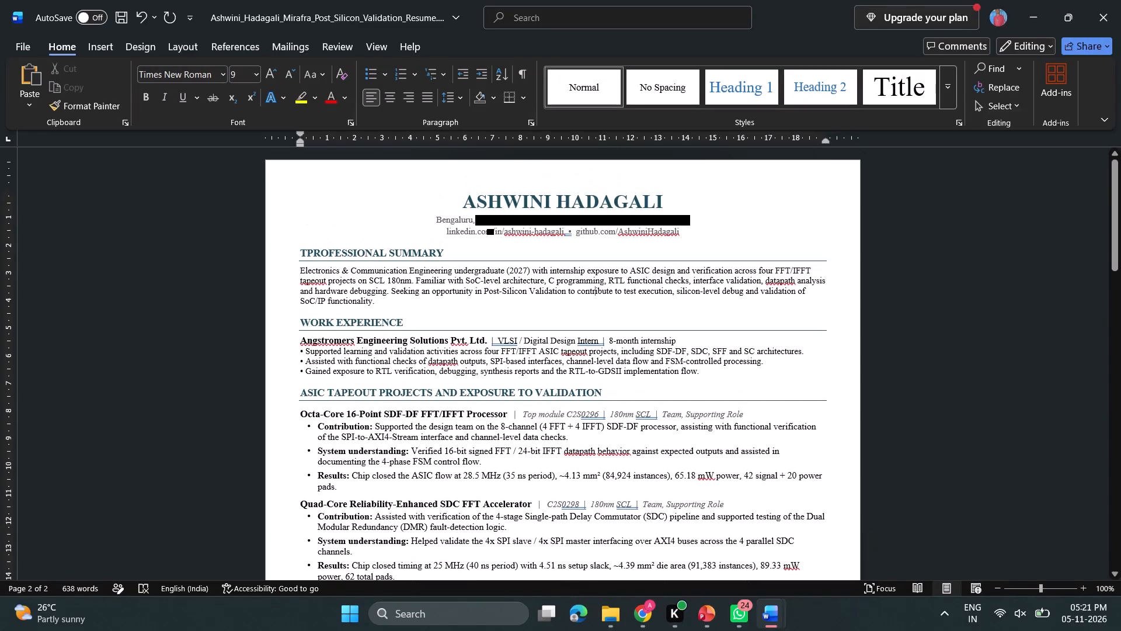
Add a hyperlink to the e-mail address in the resume's contact line, keeping the suggested link address.
left_click_drag(689, 220, 602, 212)
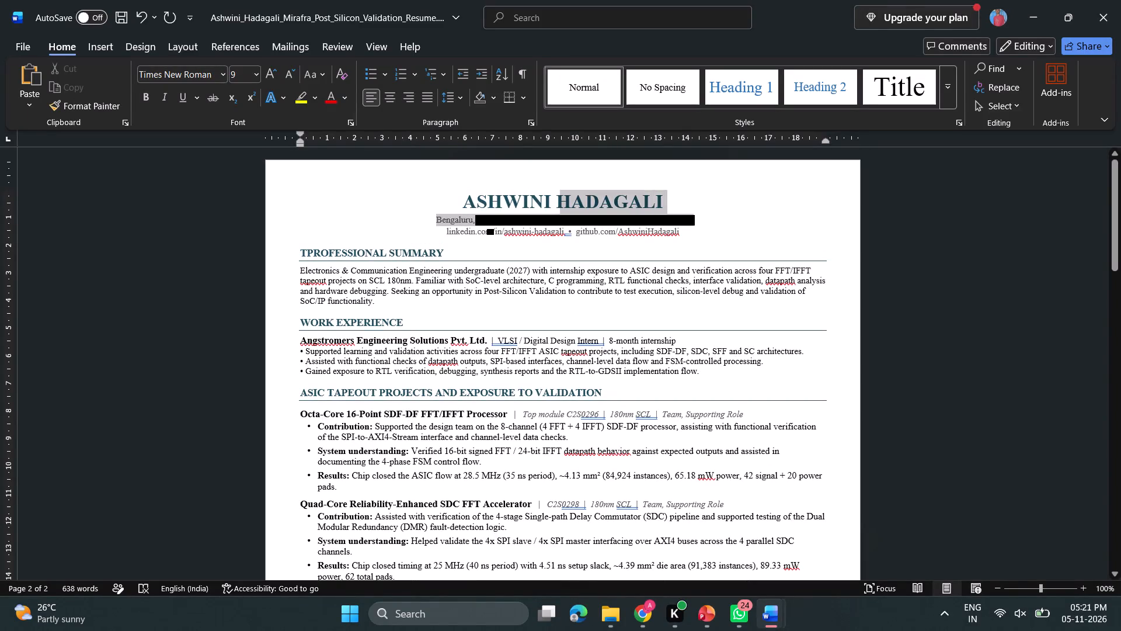
left_click_drag(602, 212, 647, 221)
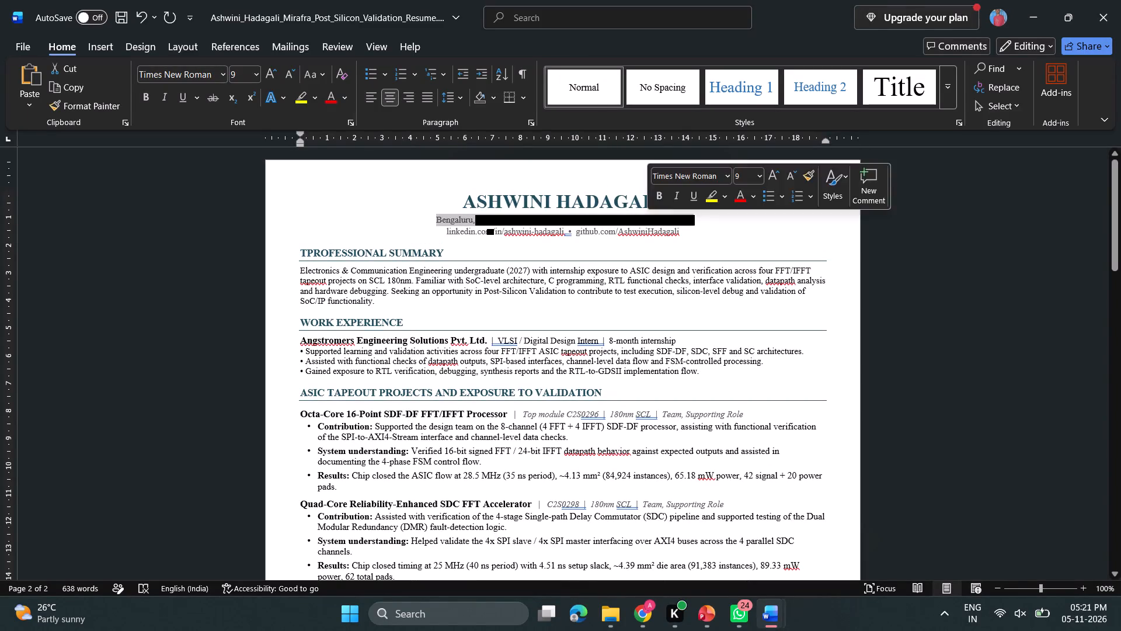
left_click(603, 274)
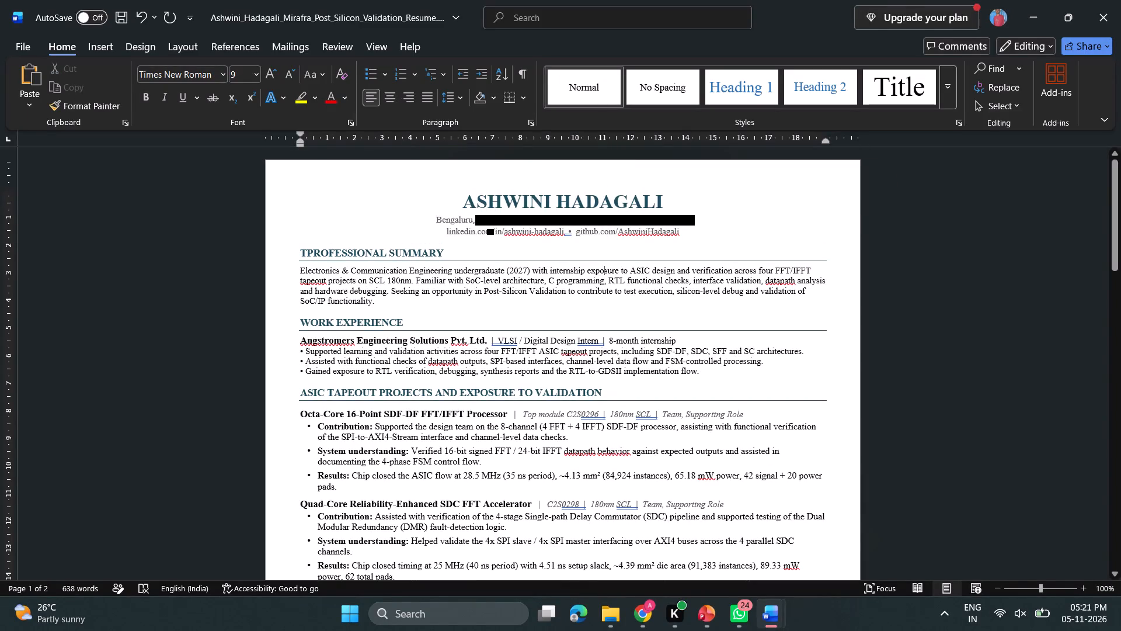
left_click_drag(578, 220, 688, 223)
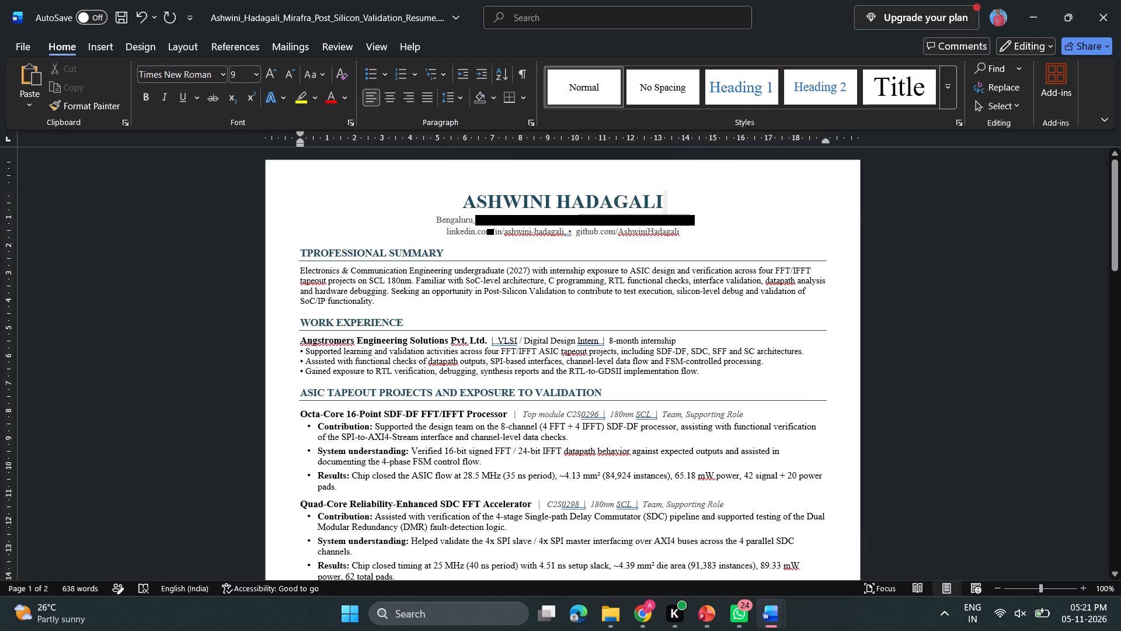
left_click_drag(688, 223, 688, 221)
right_click(688, 221)
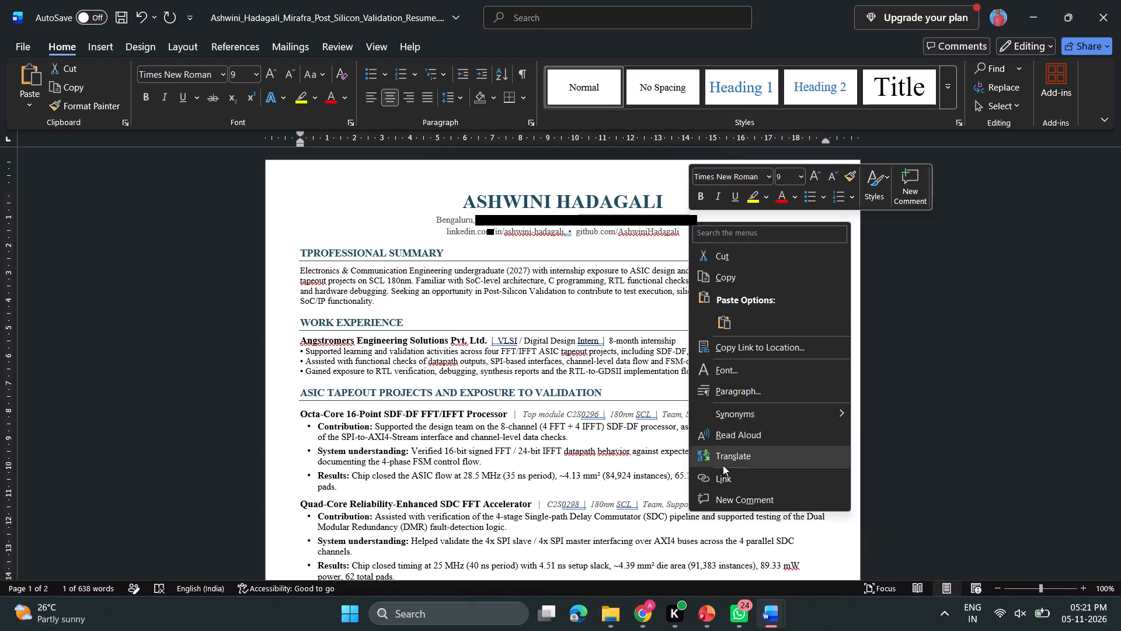
left_click(726, 482)
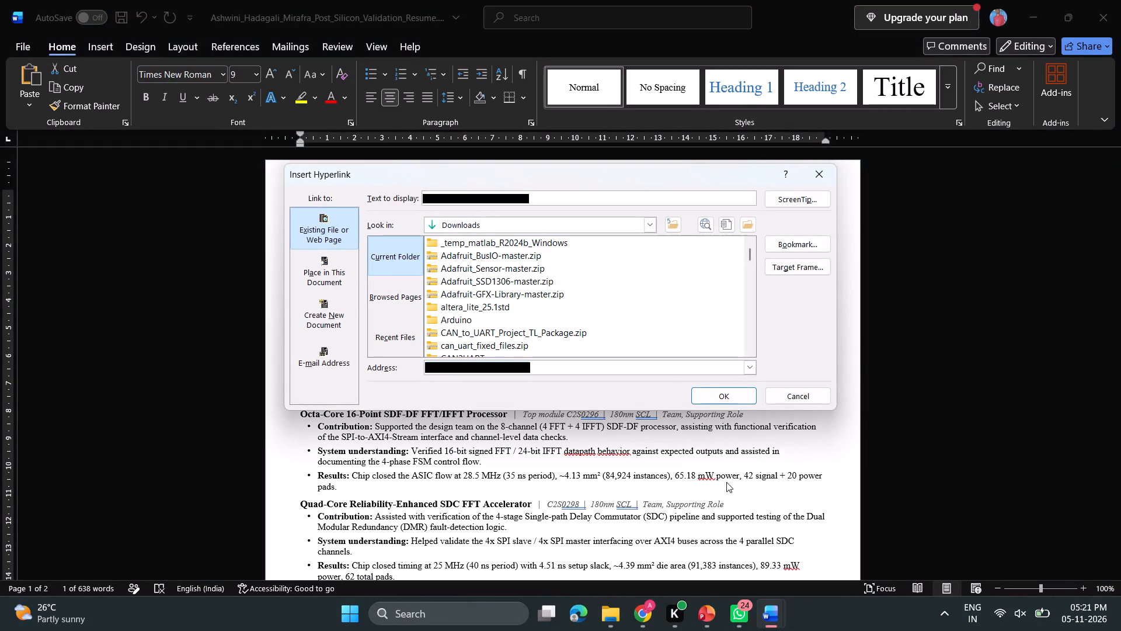
left_click(709, 394)
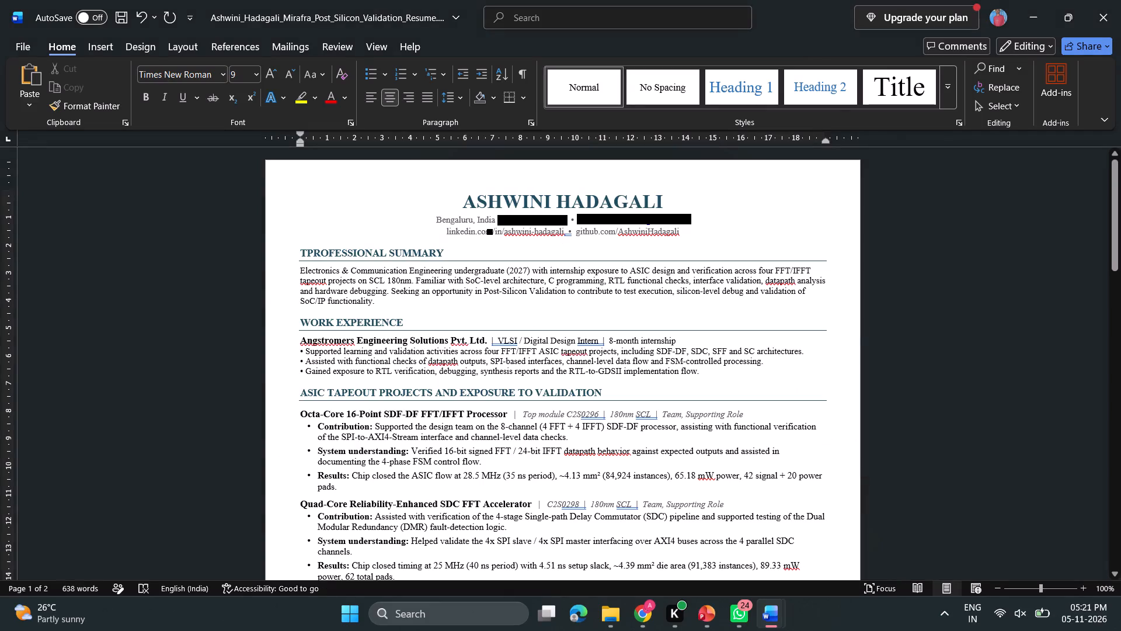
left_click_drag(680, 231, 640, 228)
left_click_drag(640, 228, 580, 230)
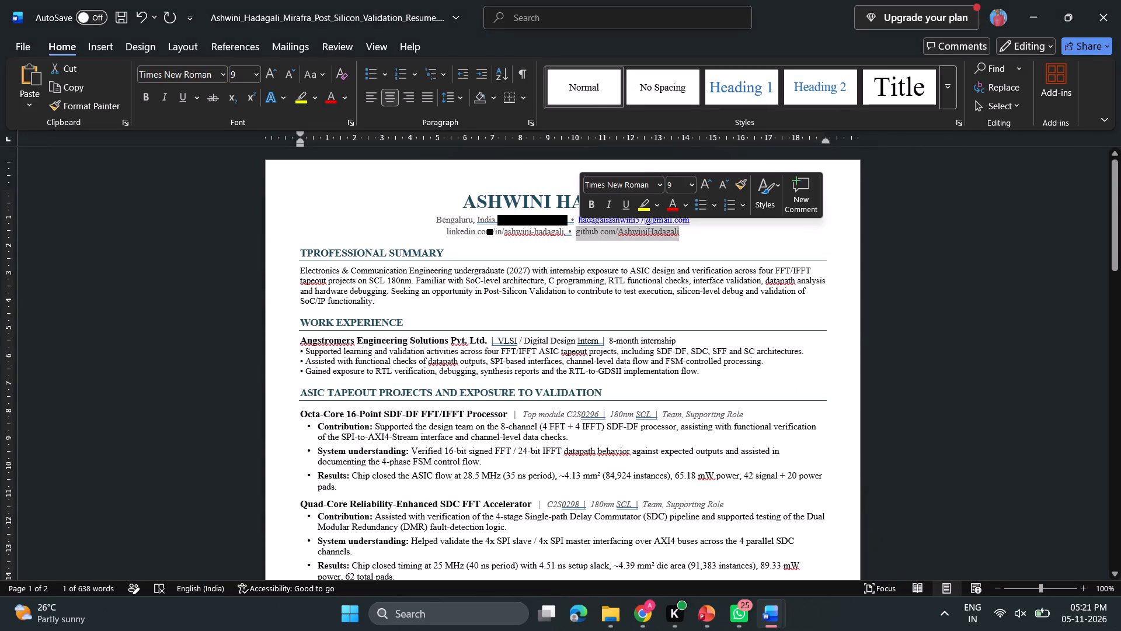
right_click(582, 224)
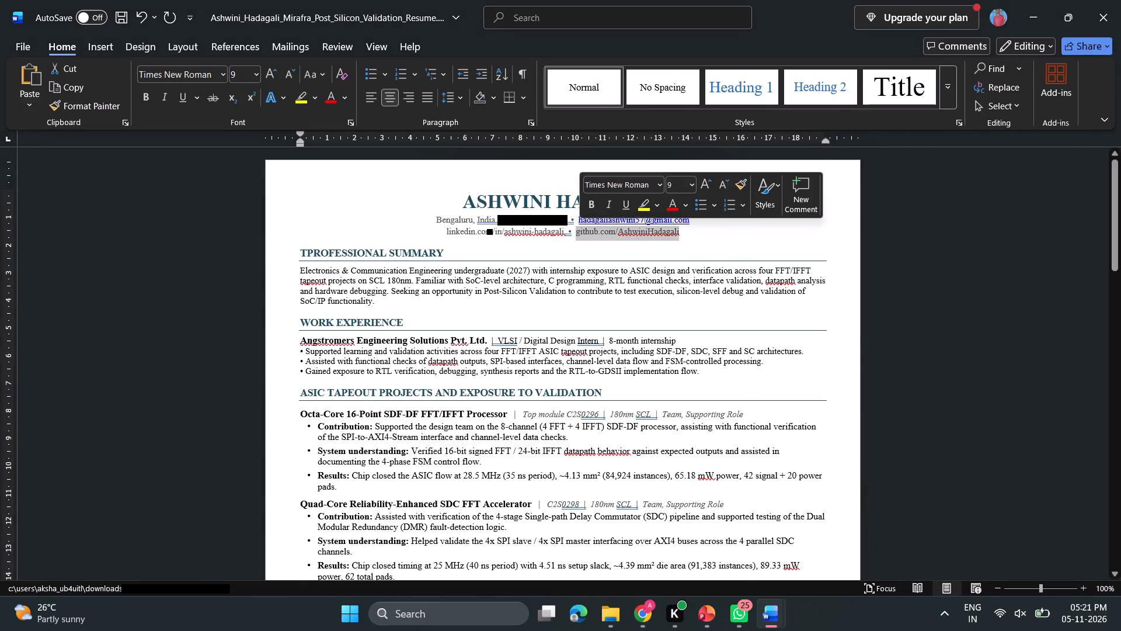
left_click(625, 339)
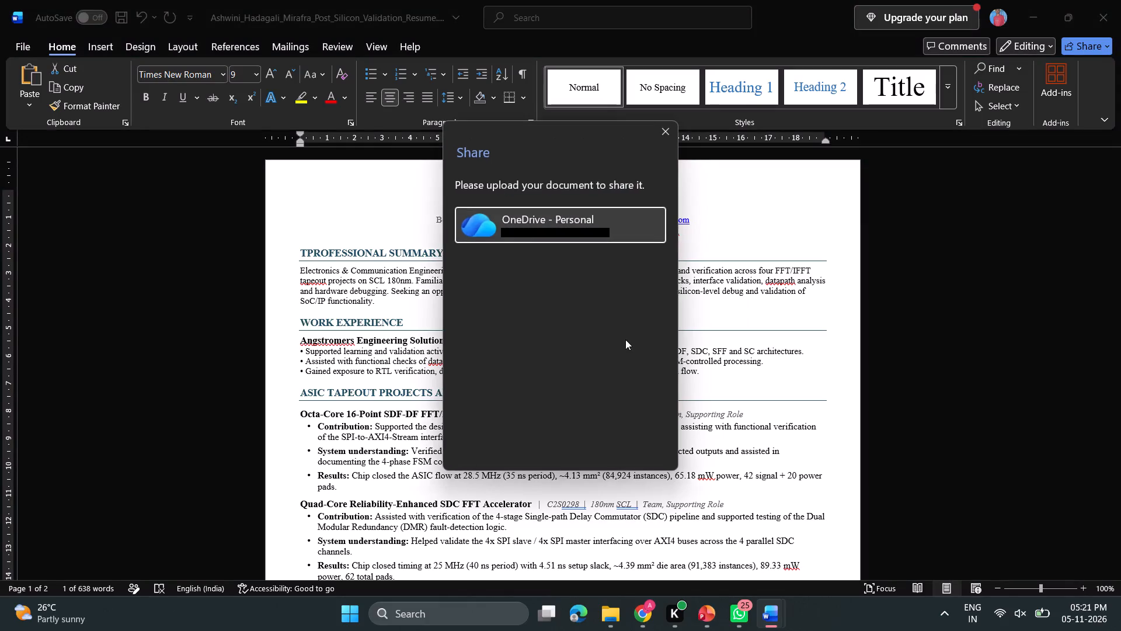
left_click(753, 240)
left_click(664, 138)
Hyperlink the GitHub profile text in the resume's contact header, using the displayed profile URL as the link address.
left_click_drag(682, 230, 577, 231)
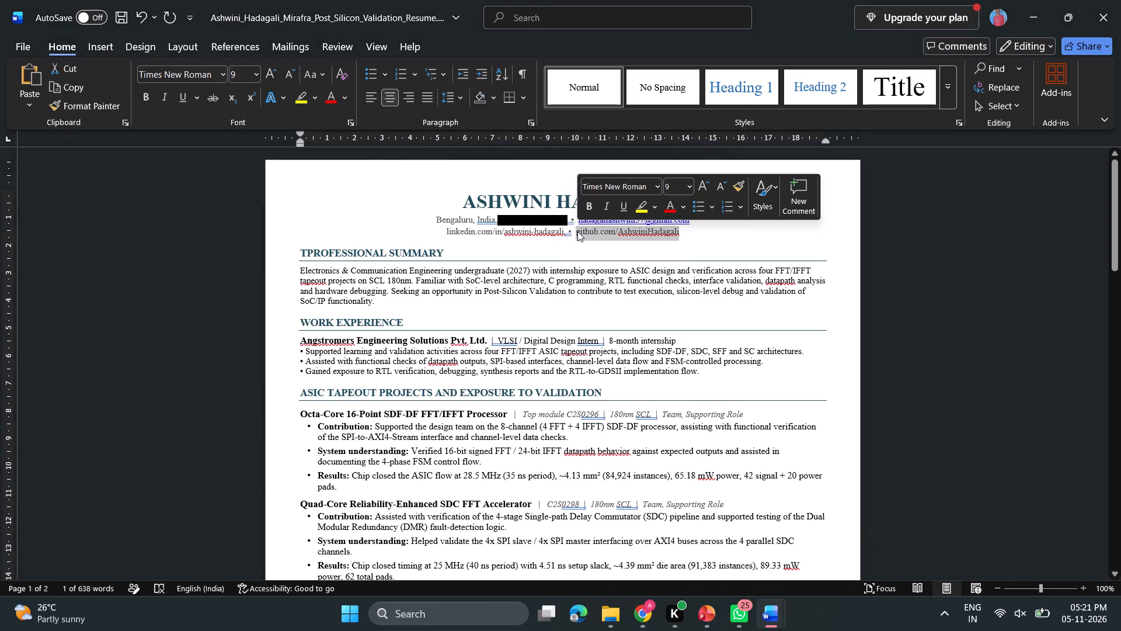
right_click(577, 231)
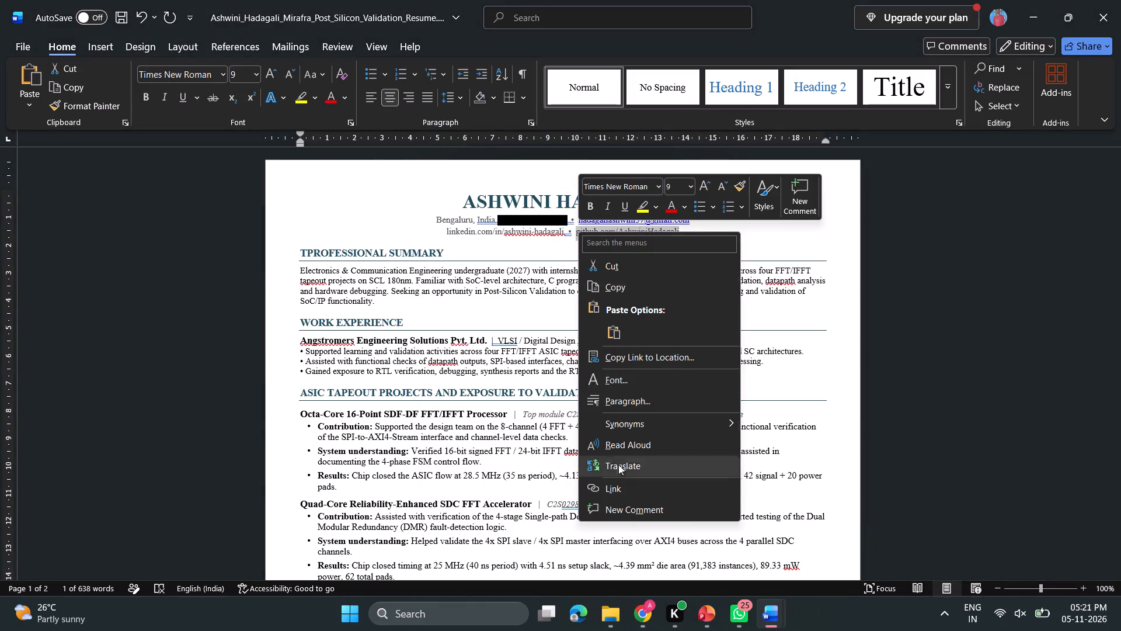
left_click(622, 489)
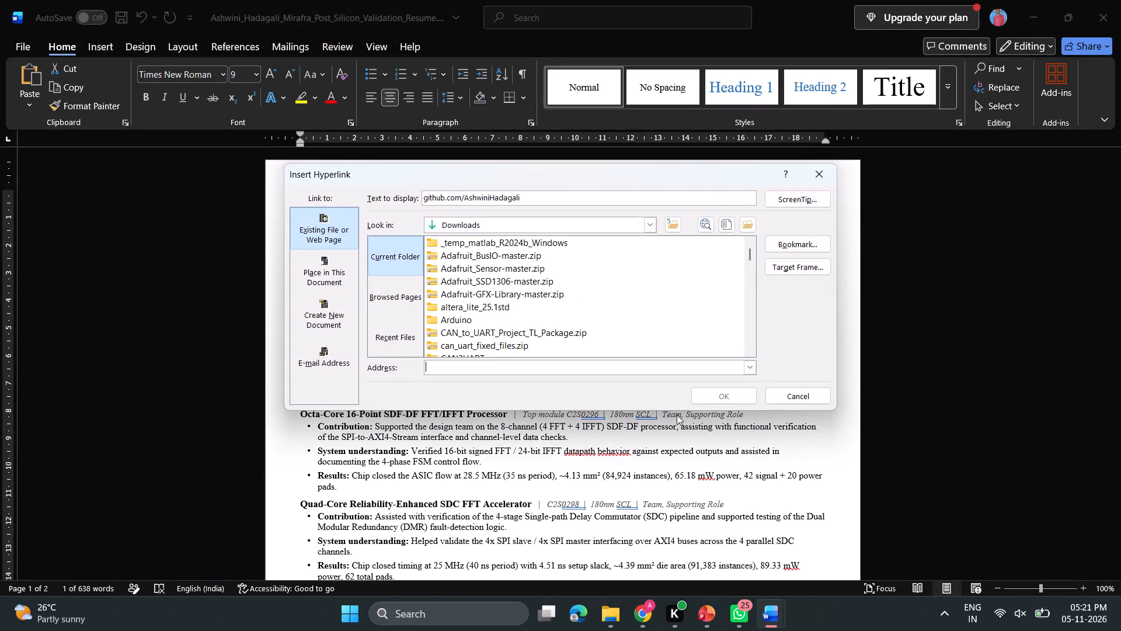
key("ctrl+v")
left_click_drag(529, 192, 426, 183)
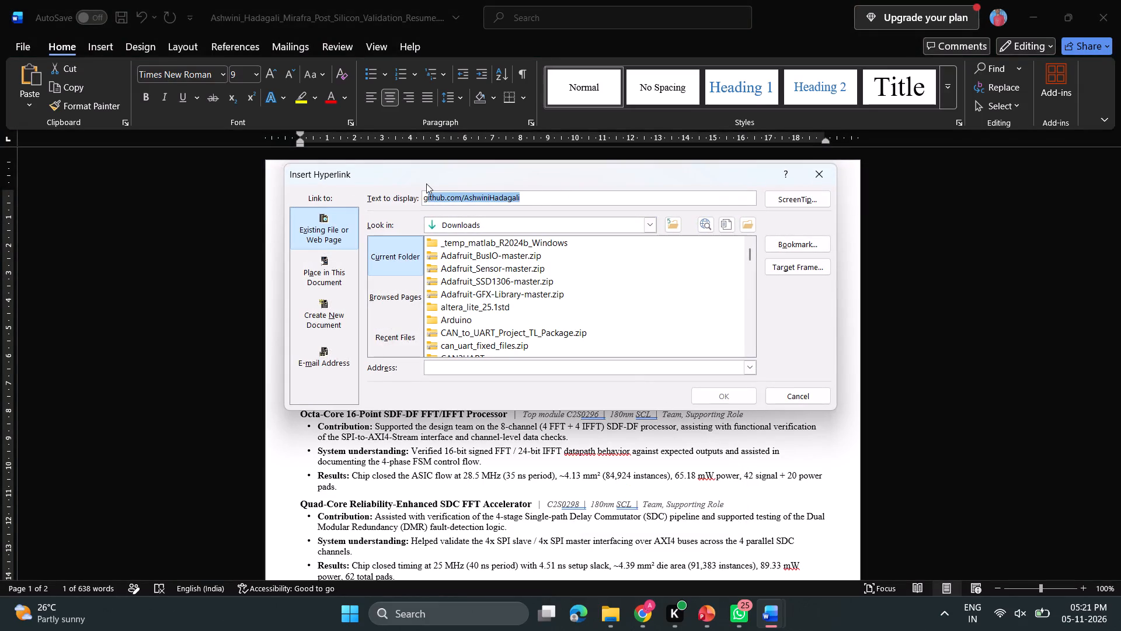
left_click(534, 187)
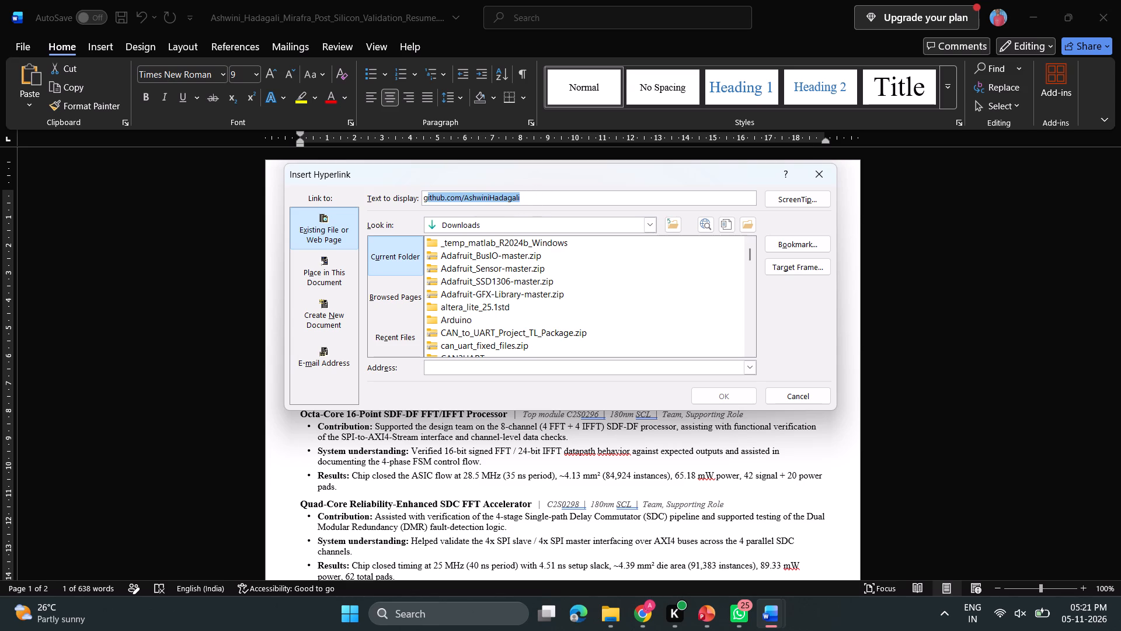
left_click(527, 201)
left_click_drag(527, 201, 416, 191)
key("ctrl+c")
left_click(457, 366)
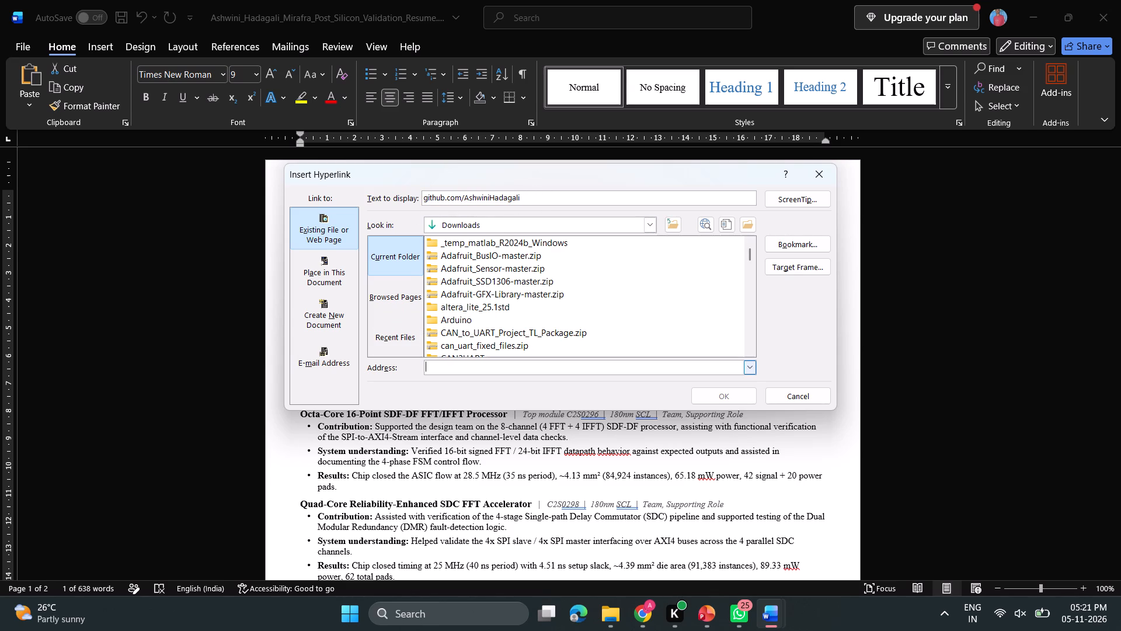
key("ctrl+v")
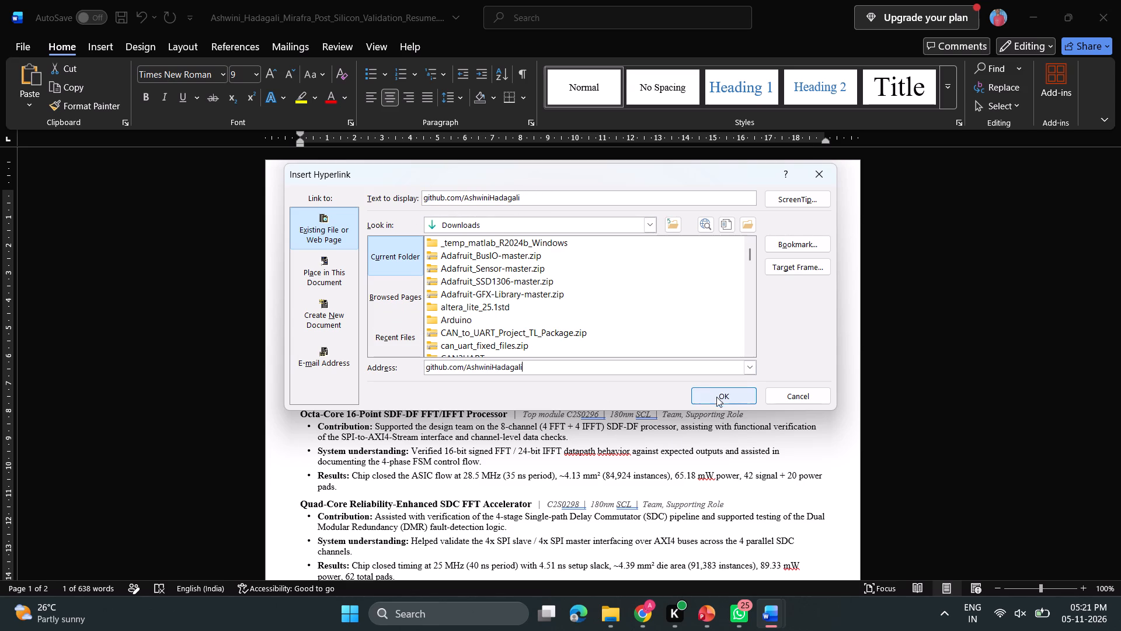
left_click(713, 394)
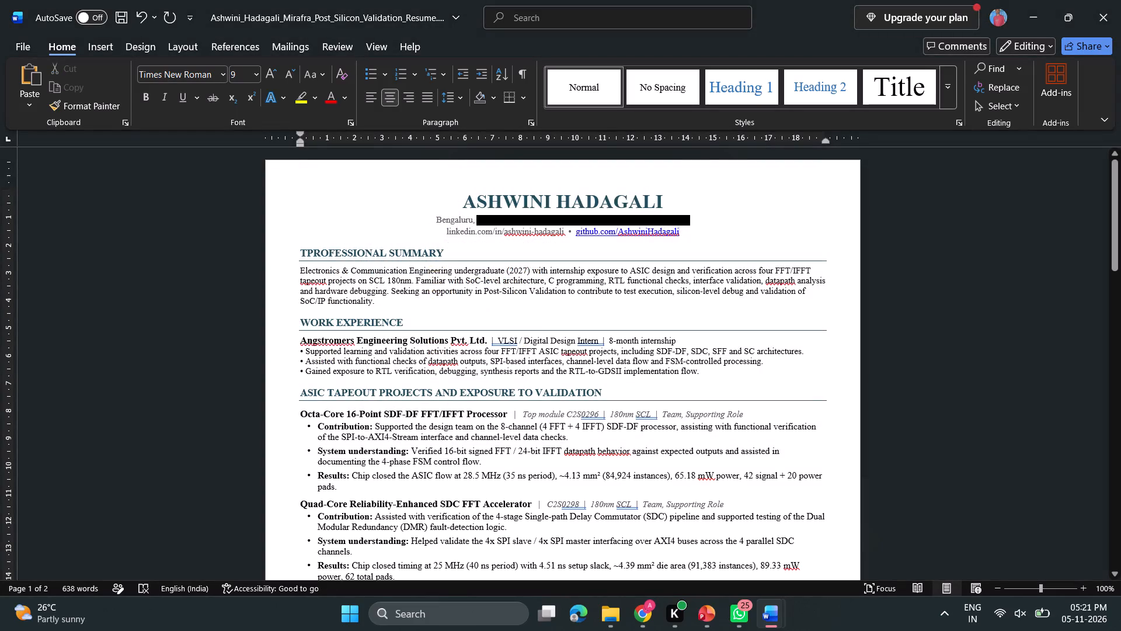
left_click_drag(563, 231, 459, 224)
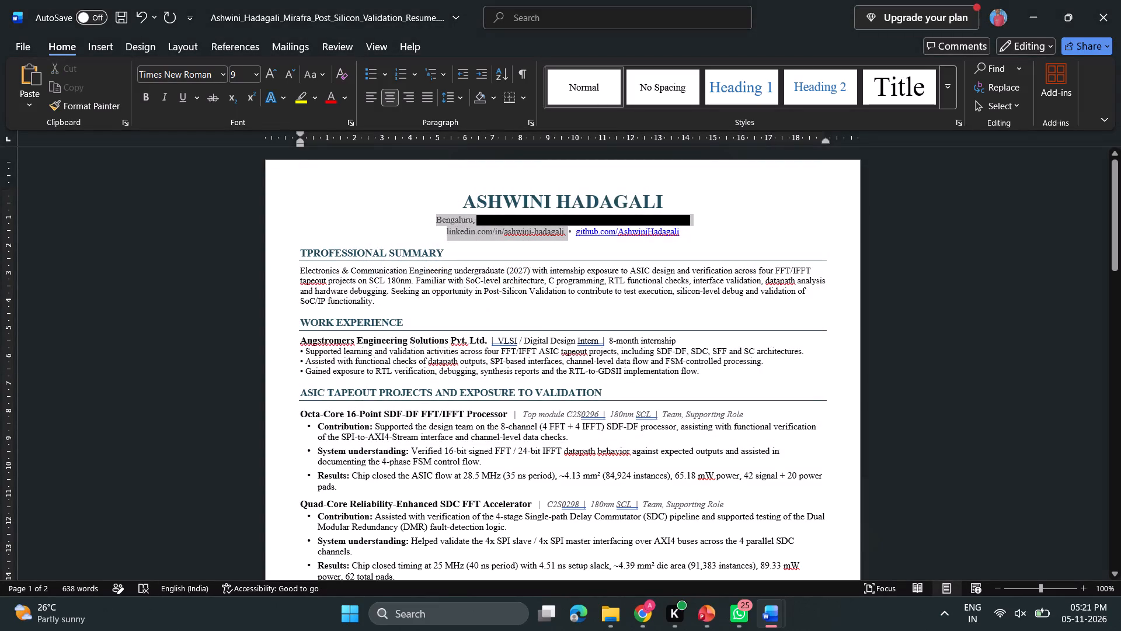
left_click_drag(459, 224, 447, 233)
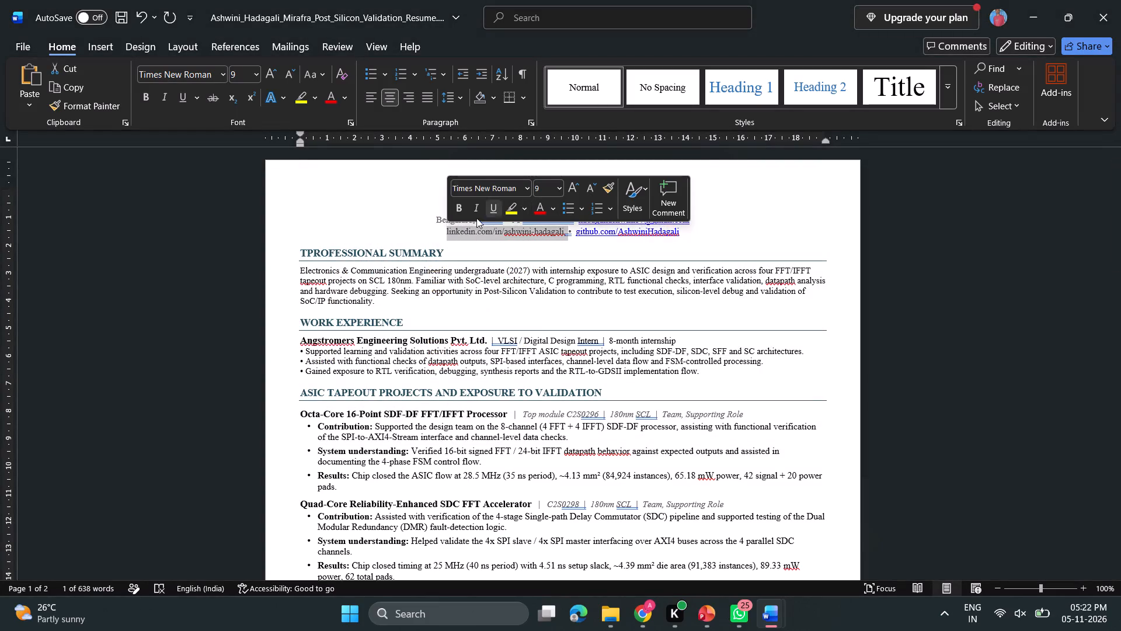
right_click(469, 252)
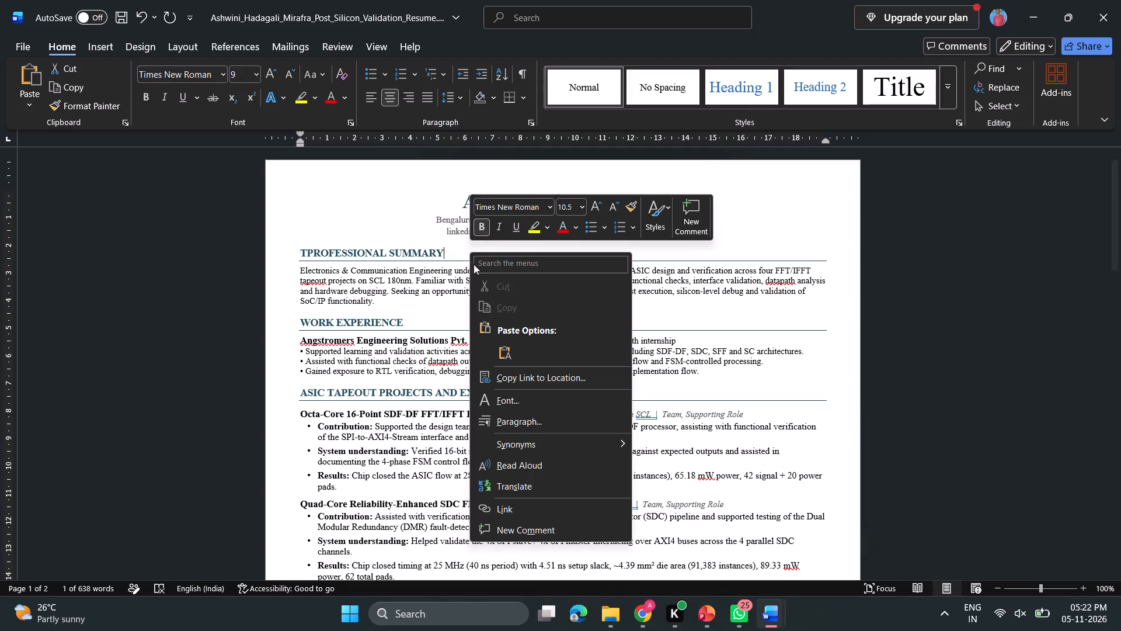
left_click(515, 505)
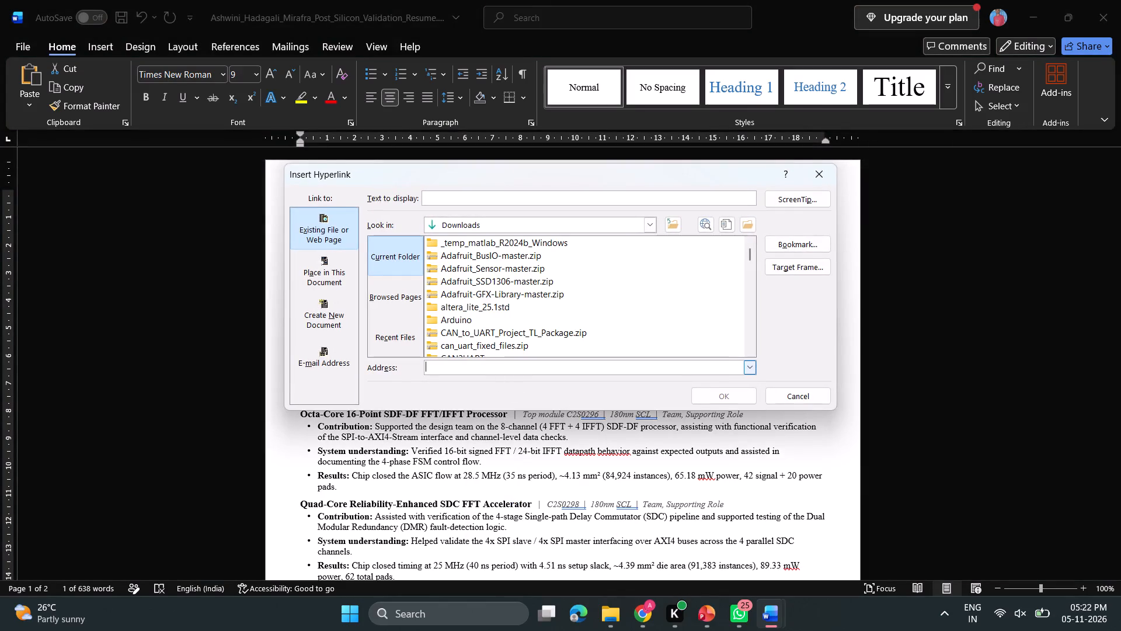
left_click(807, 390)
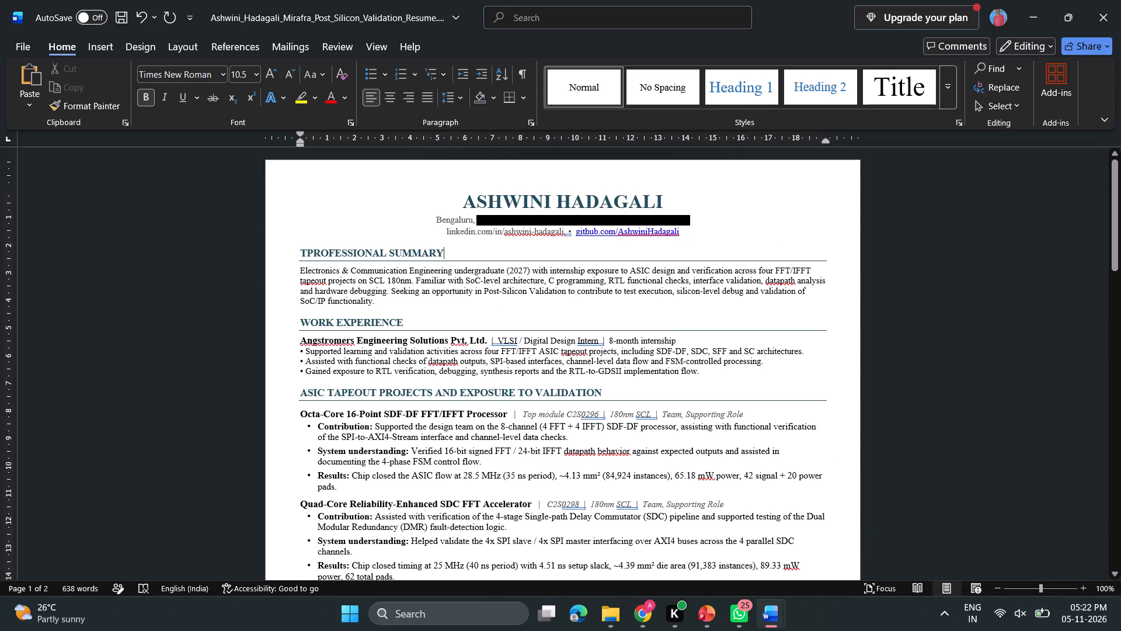
Hyperlink the LinkedIn profile text in the resume's contact header, using the displayed profile URL as the link address.
left_click_drag(564, 231, 455, 238)
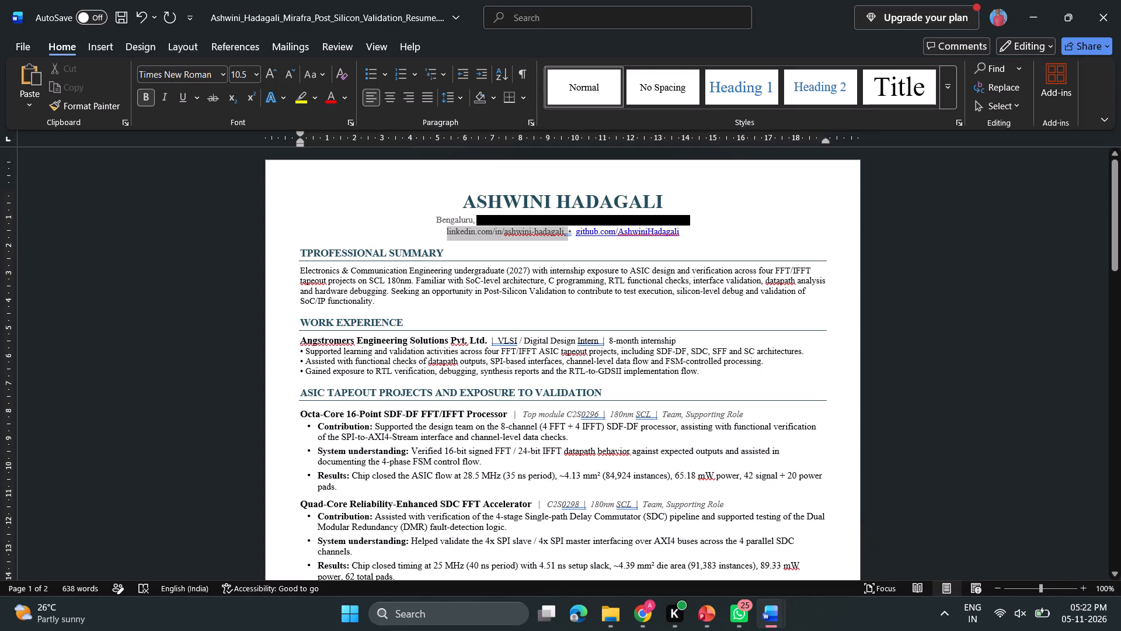
left_click_drag(455, 238, 452, 237)
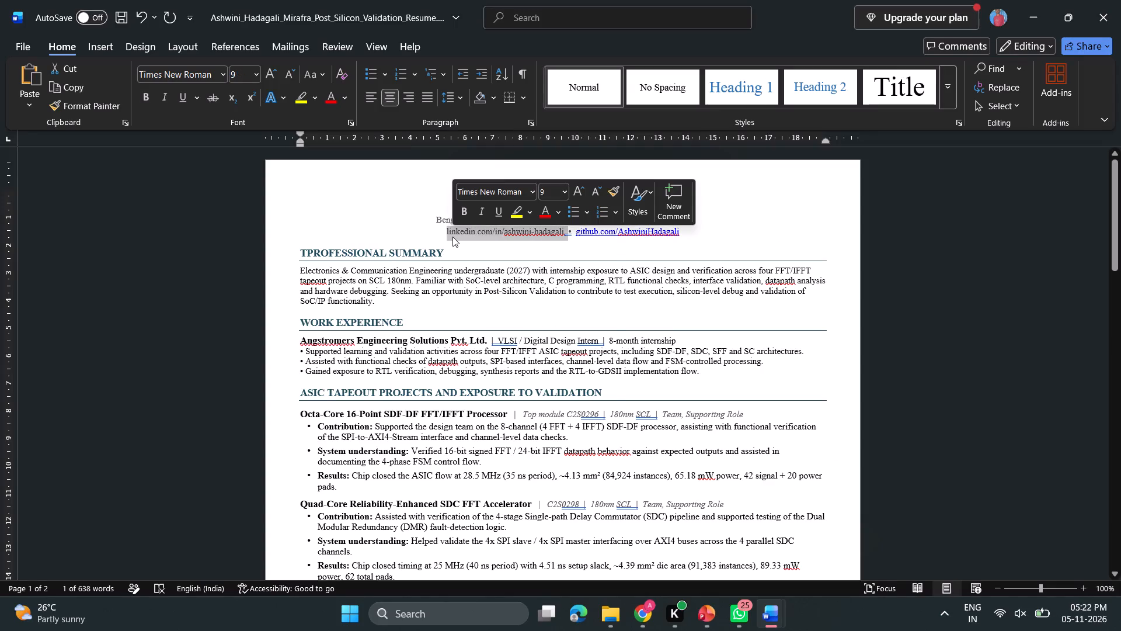
right_click(452, 237)
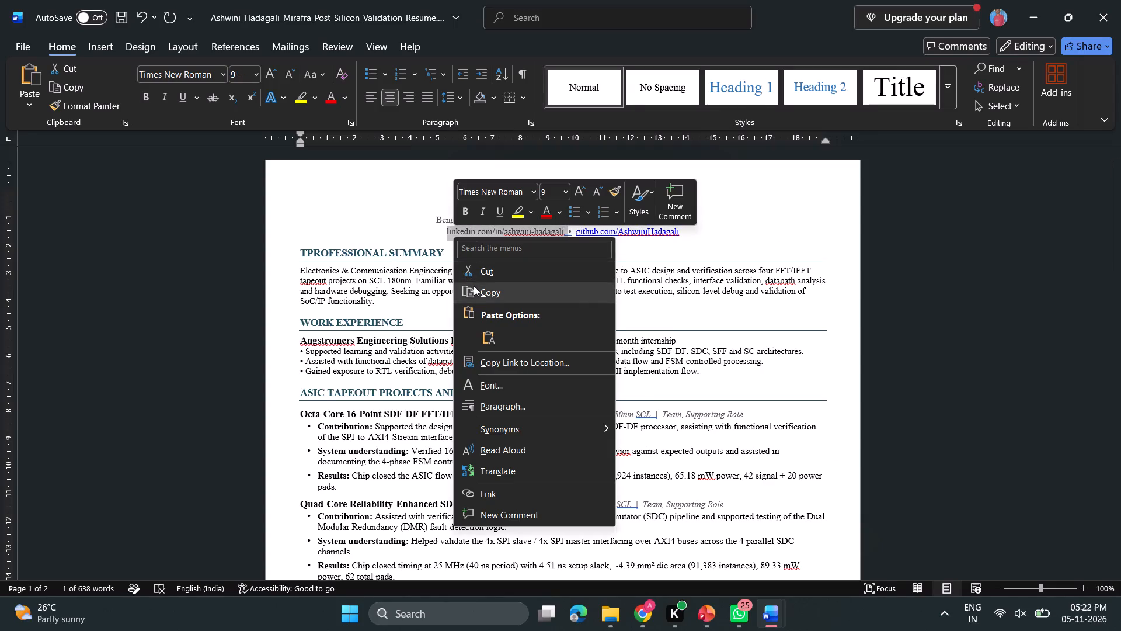
left_click(474, 286)
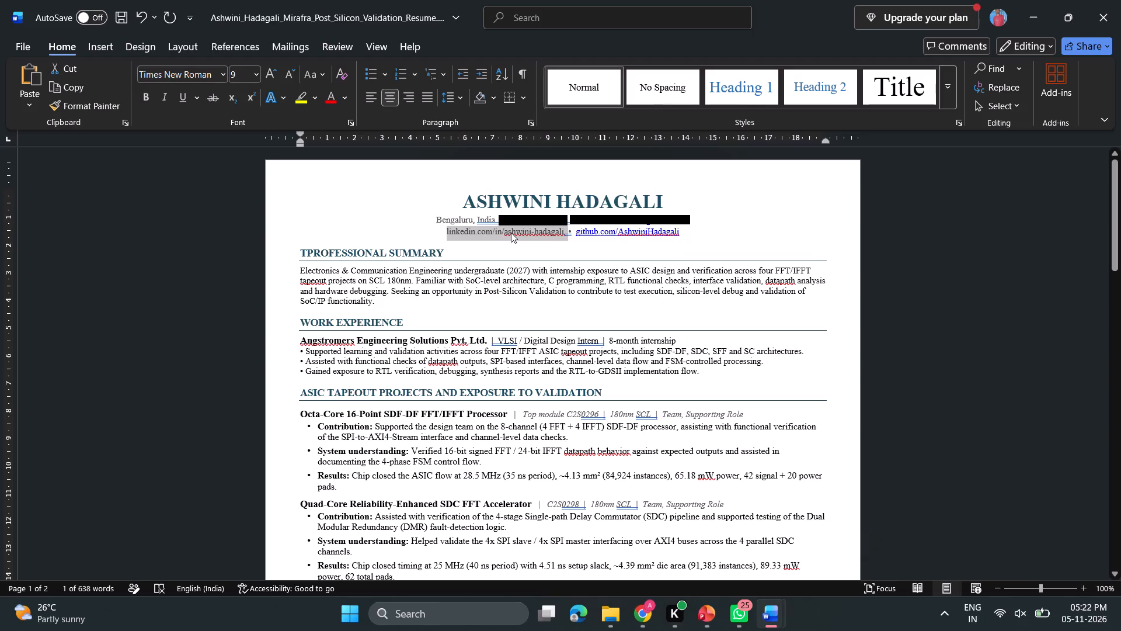
right_click(511, 233)
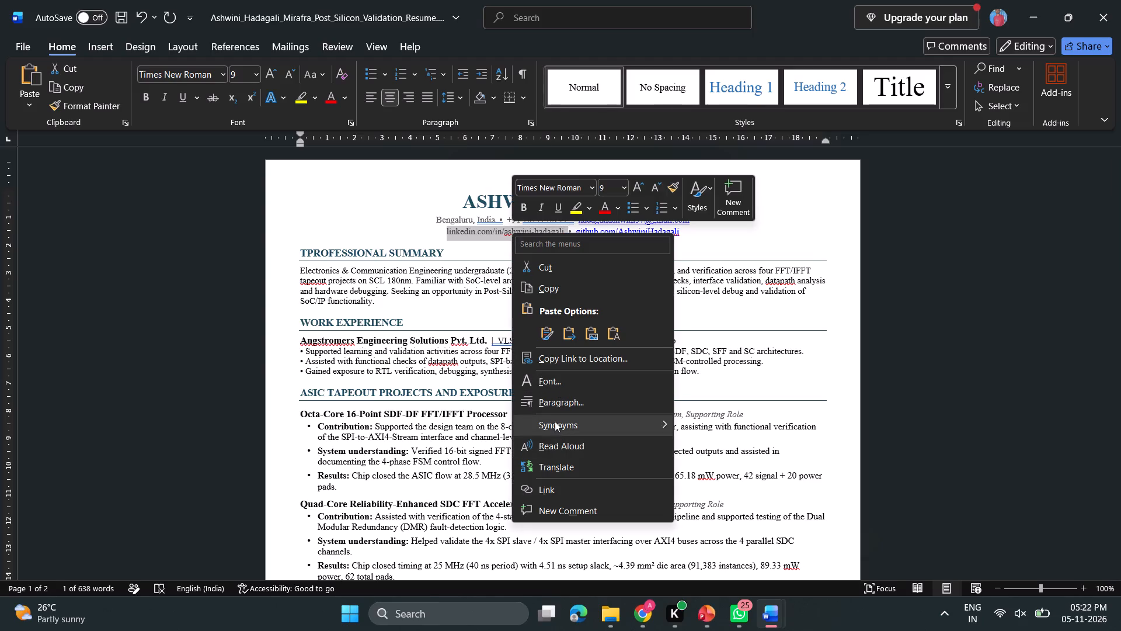
left_click(547, 487)
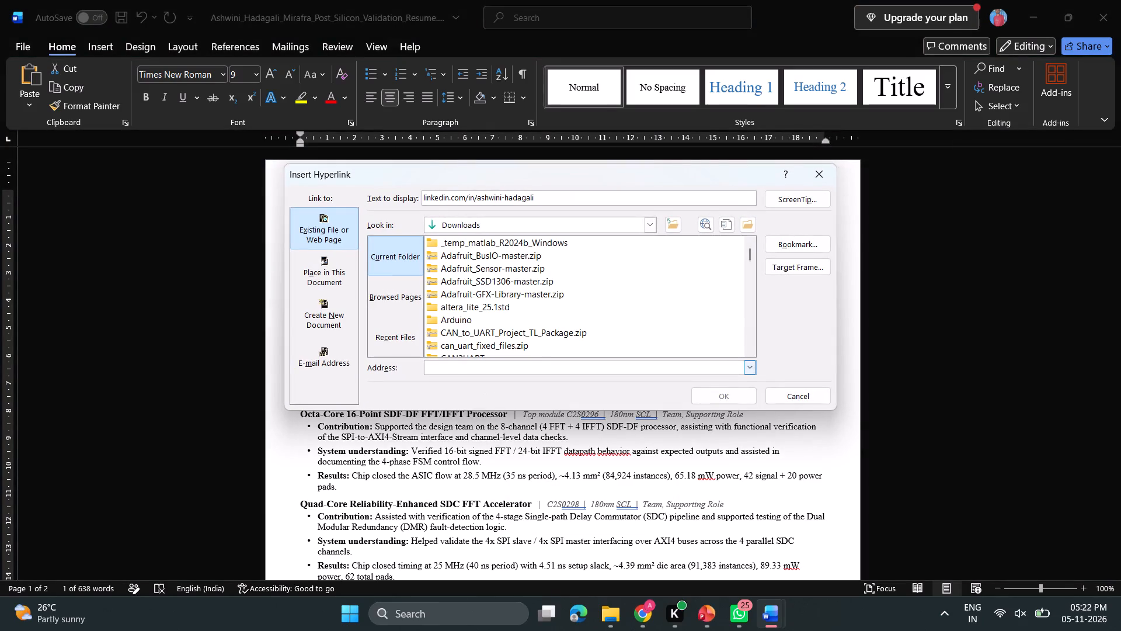
left_click(461, 365)
key("ctrl+v")
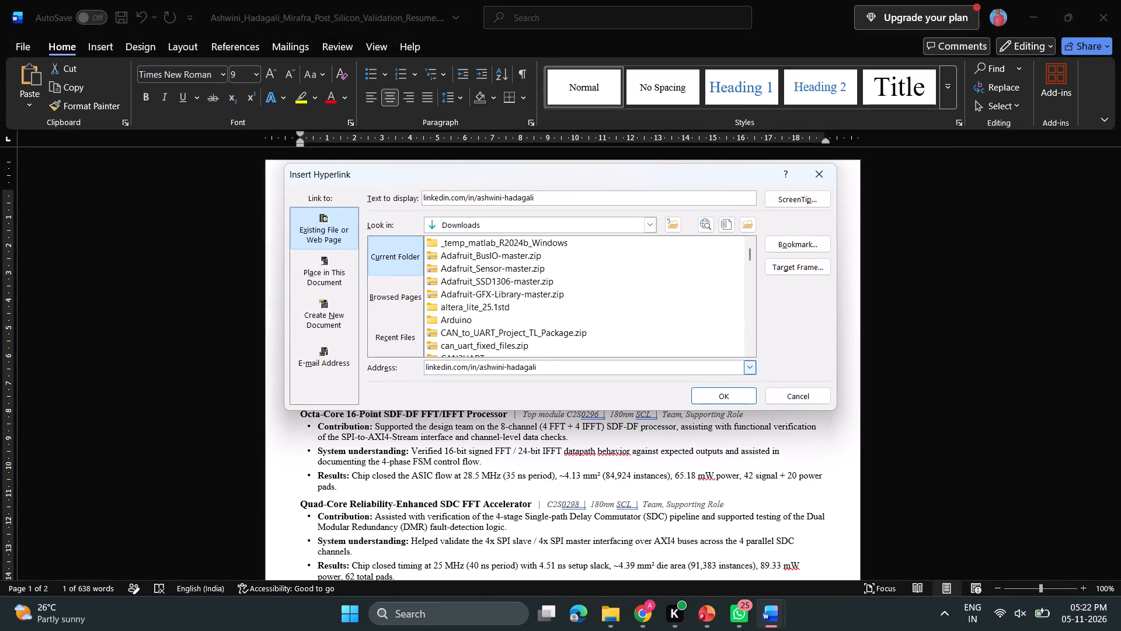
key("Return")
scroll(593, 300, "down", 1)
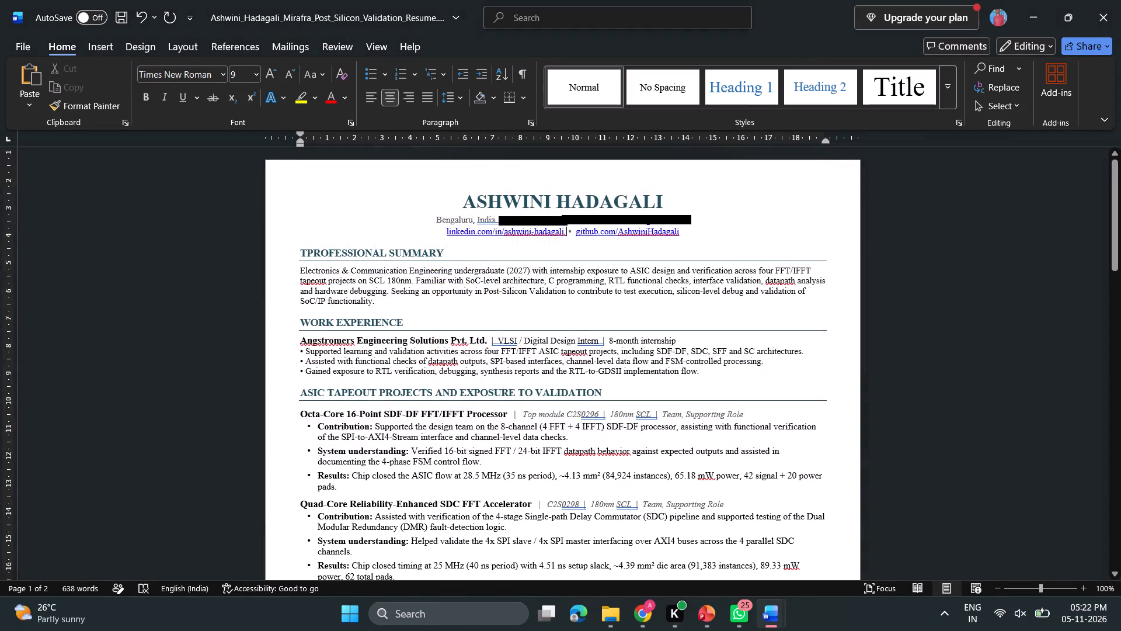
Remove ", Supporting Role" from the Quad-Channel SC (SCFFT) Architecture project heading so the role reads "Team".
scroll(593, 300, "down", 6)
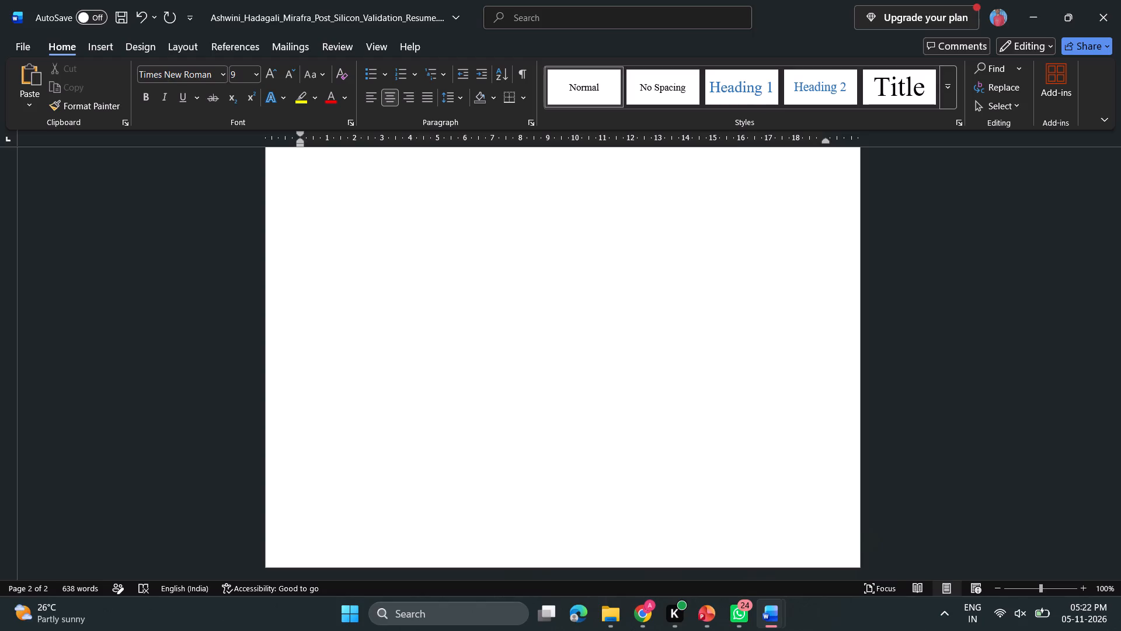
scroll(593, 300, "up", 7)
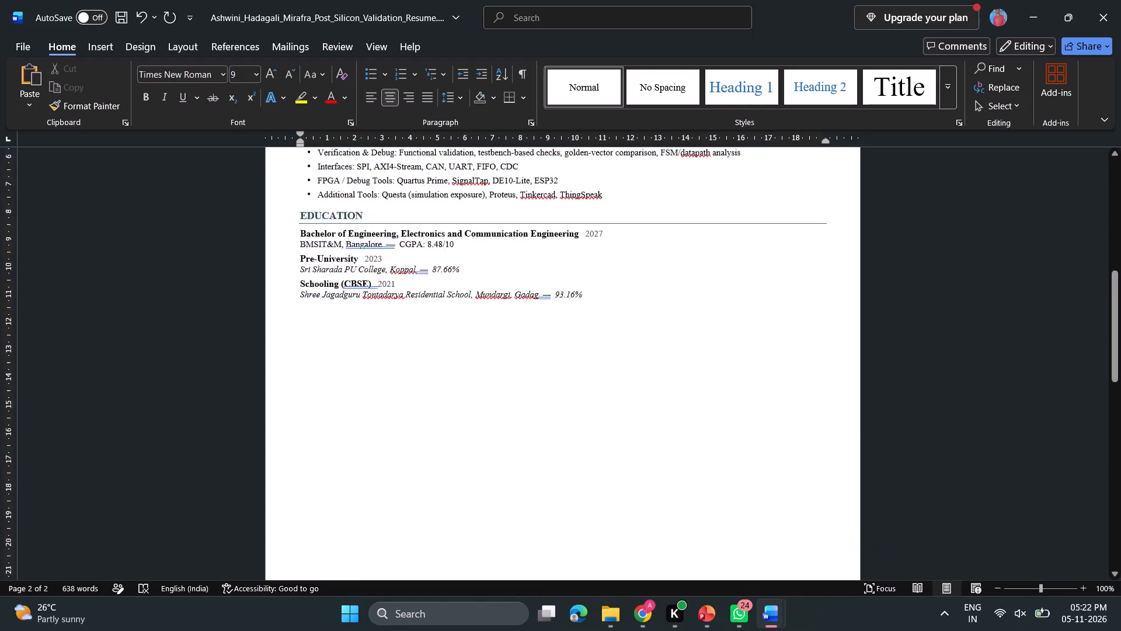
scroll(593, 300, "up", 1)
scroll(596, 286, "down", 1)
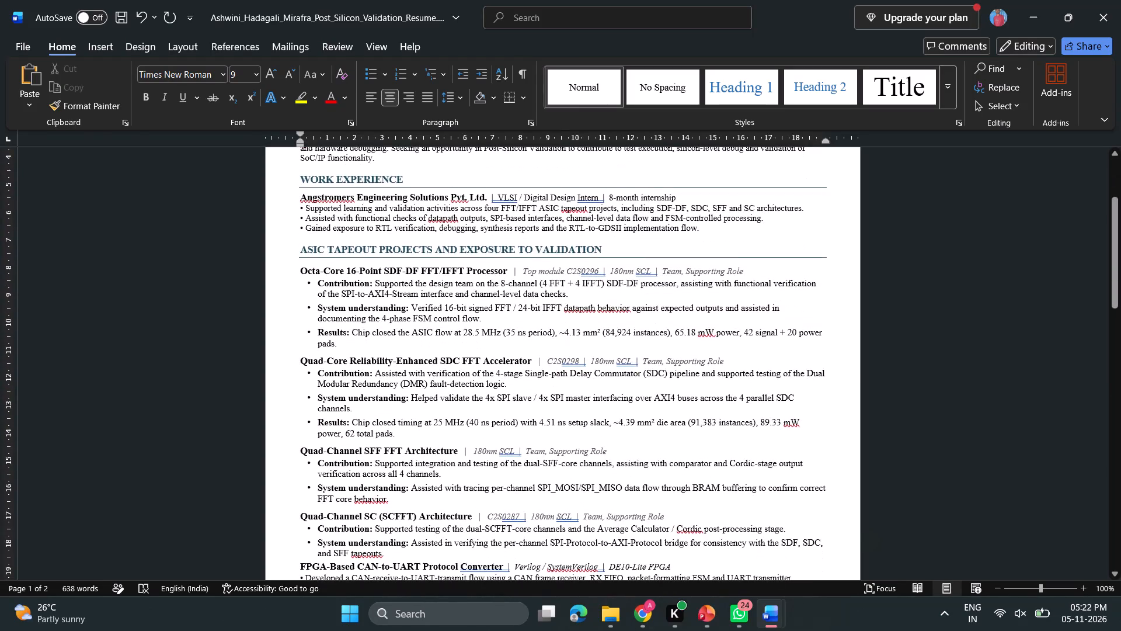
scroll(596, 286, "down", 1)
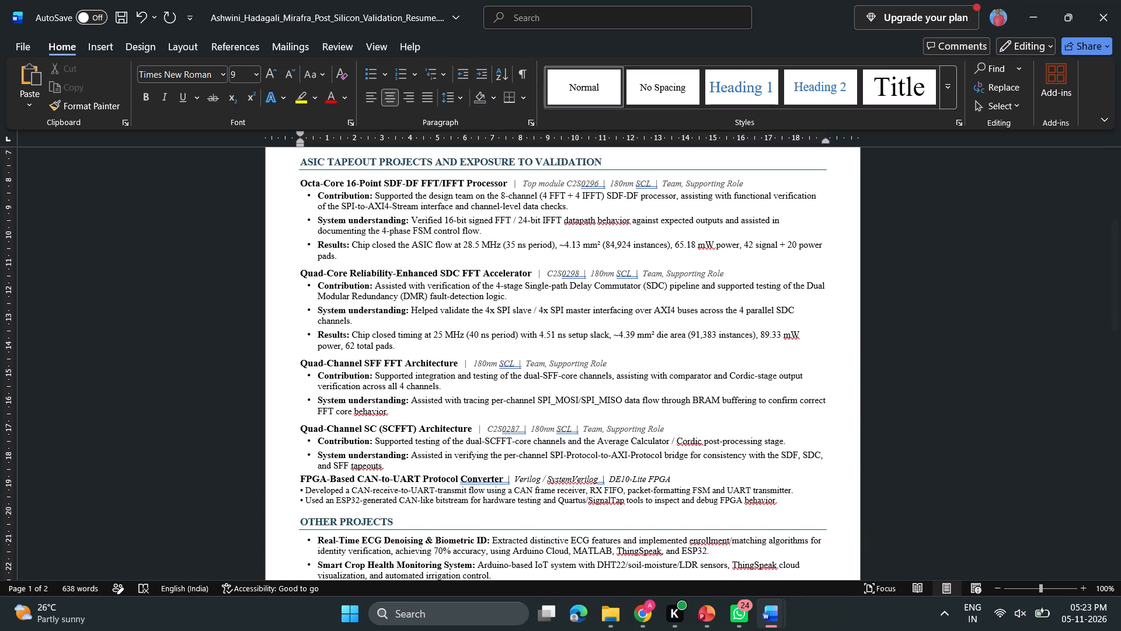
scroll(596, 286, "down", 1)
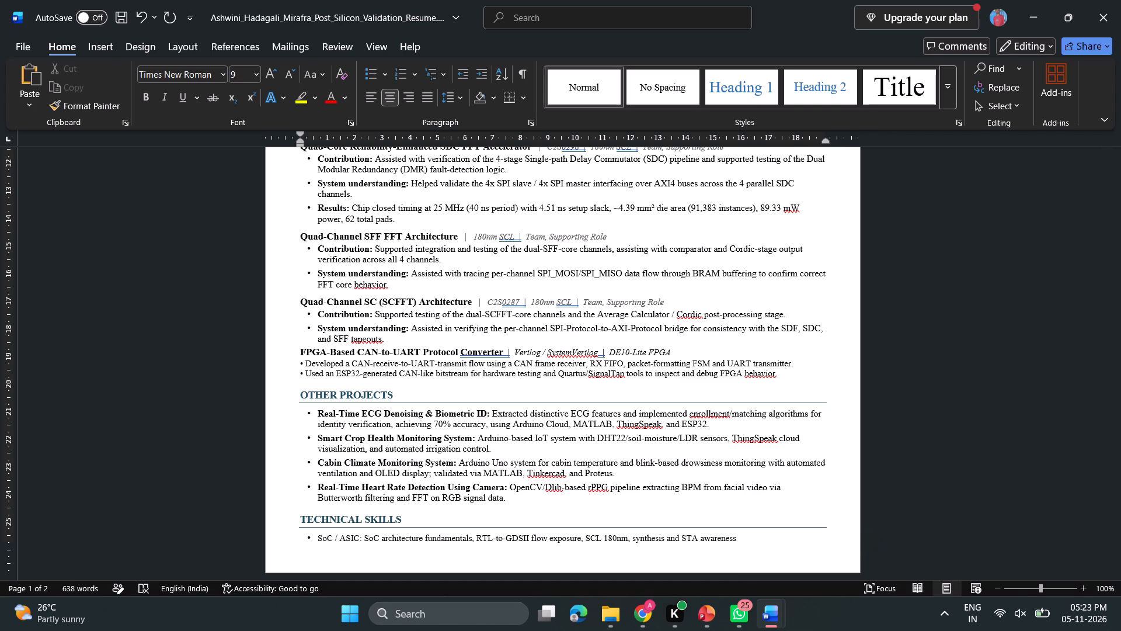
left_click(667, 303)
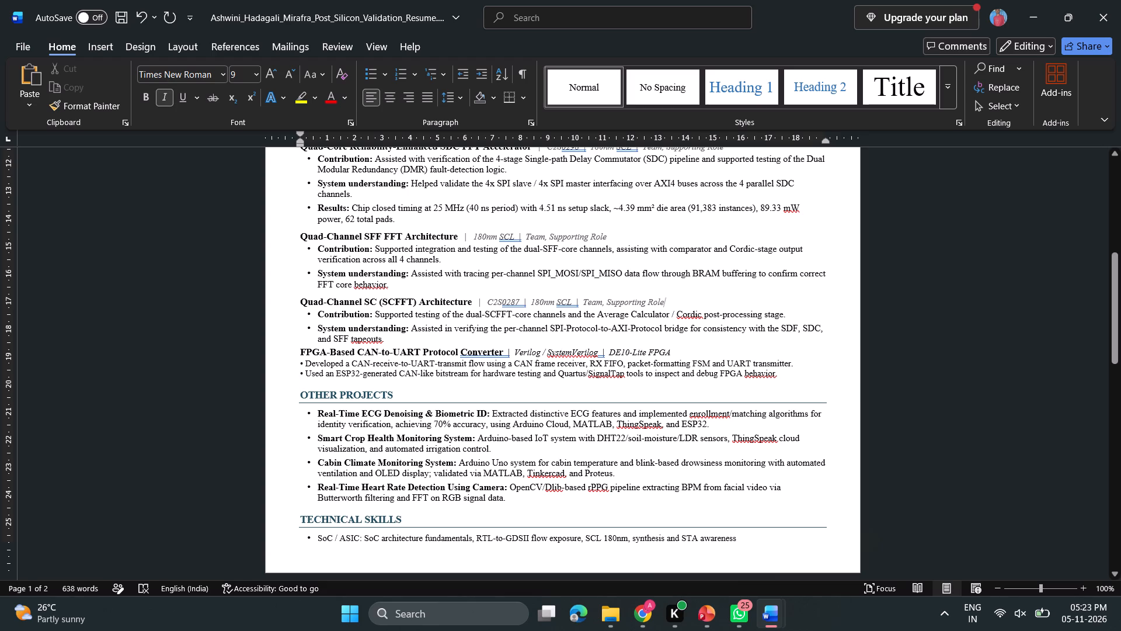
key("BackSpace")
key("BackSpace")
key("BackSpace")
key("BackSpace")
key("BackSpace")
key("BackSpace")
key("BackSpace")
key("BackSpace")
key("BackSpace")
key("BackSpace")
key("BackSpace")
key("BackSpace")
key("BackSpace")
key("BackSpace")
key("BackSpace")
key("BackSpace")
key("BackSpace")
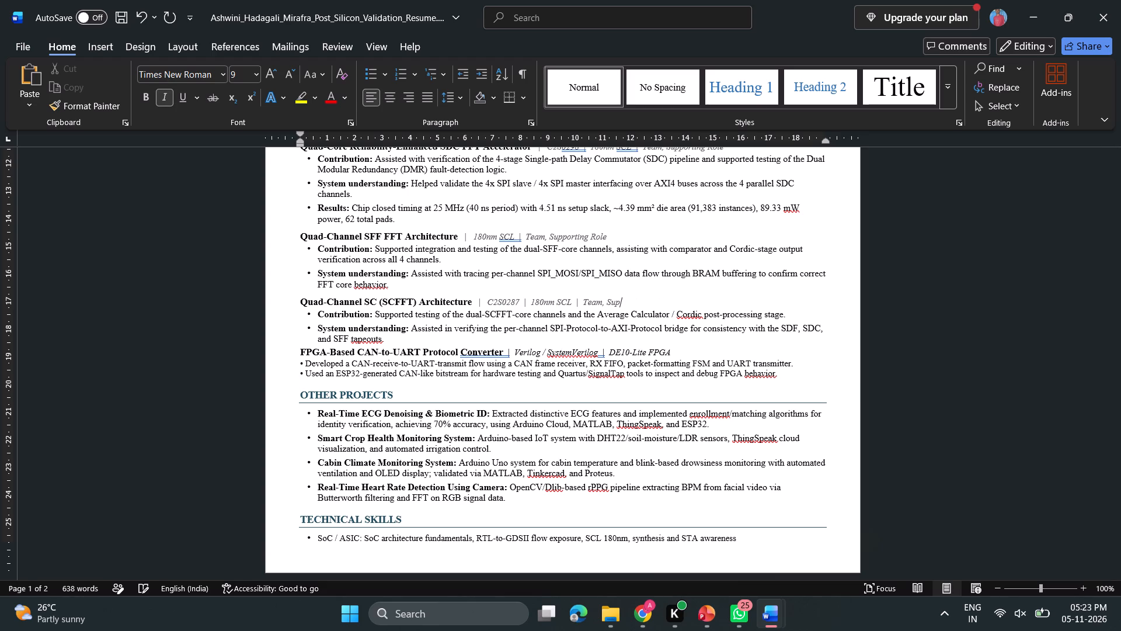
key("BackSpace")
key("m")
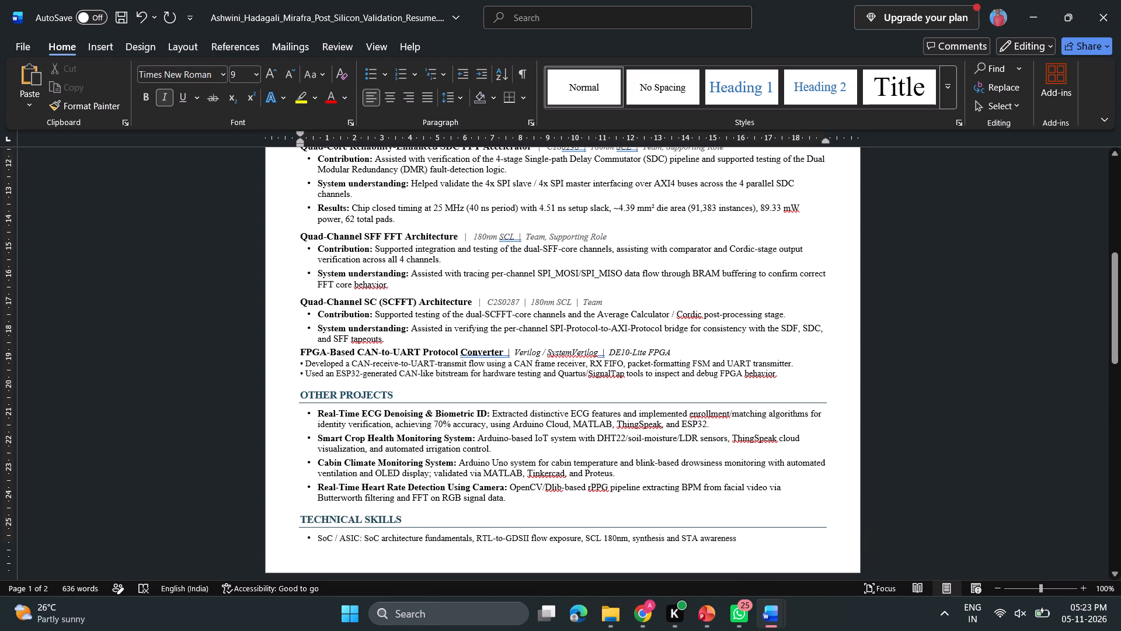
Shorten the role in the Quad-Channel SFF FFT Architecture heading to "Team" by deleting ", Supporting Role".
left_click(610, 237)
key("BackSpace")
key("BackSpace")
key("BackSpace")
key("BackSpace")
key("BackSpace")
key("BackSpace")
key("BackSpace")
key("BackSpace")
key("BackSpace")
key("BackSpace")
key("BackSpace")
key("BackSpace")
key("BackSpace")
key("BackSpace")
key("BackSpace")
key("BackSpace")
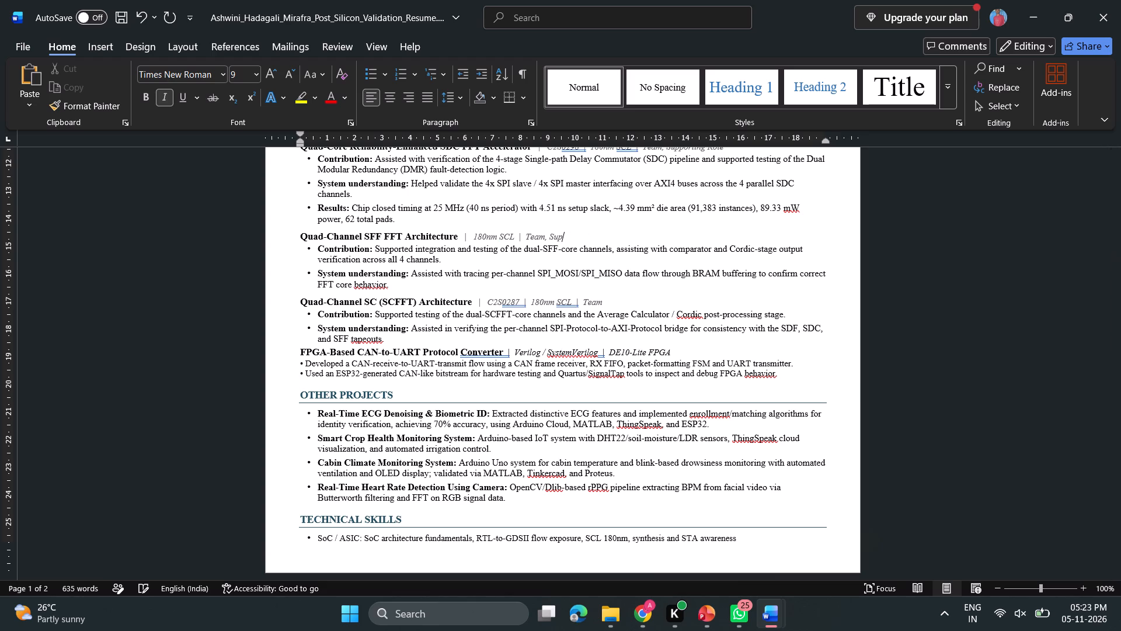
key("BackSpace")
Shorten the role in the Quad-Core Reliability-Enhanced SDC FFT Accelerator heading to "Team", removing ", Supporting Role".
scroll(610, 237, "up", 2)
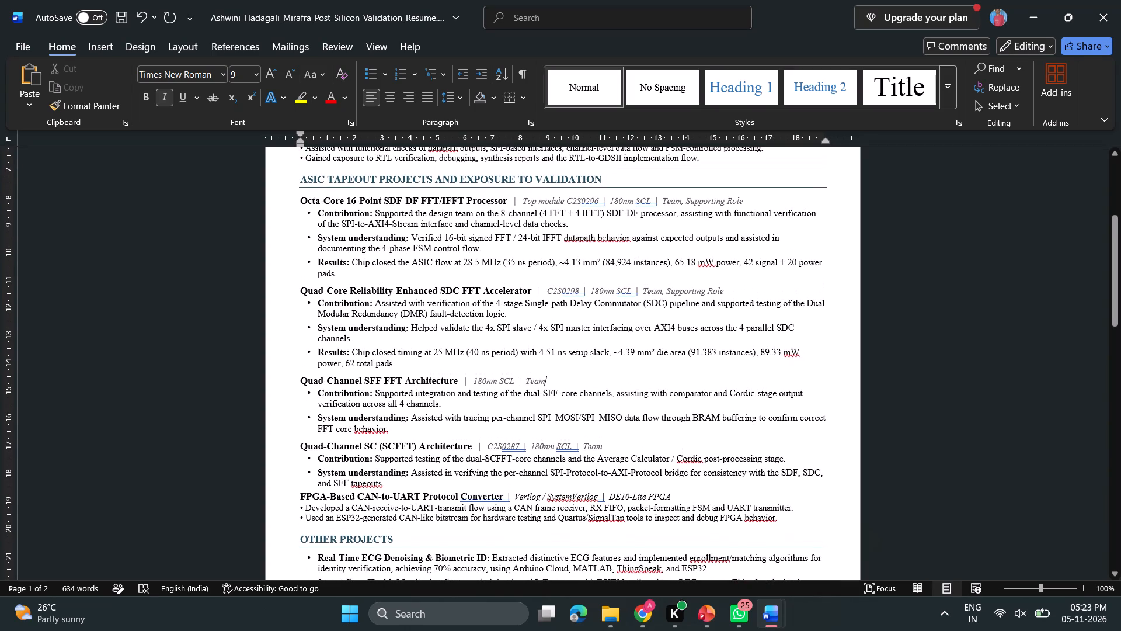
left_click(724, 292)
key("BackSpace")
key("BackSpace")
key("BackSpace")
key("BackSpace")
key("BackSpace")
key("BackSpace")
key("BackSpace")
key("BackSpace")
key("BackSpace")
key("BackSpace")
key("BackSpace")
key("BackSpace")
key("BackSpace")
key("BackSpace")
key("BackSpace")
key("BackSpace")
key("BackSpace")
key("BackSpace")
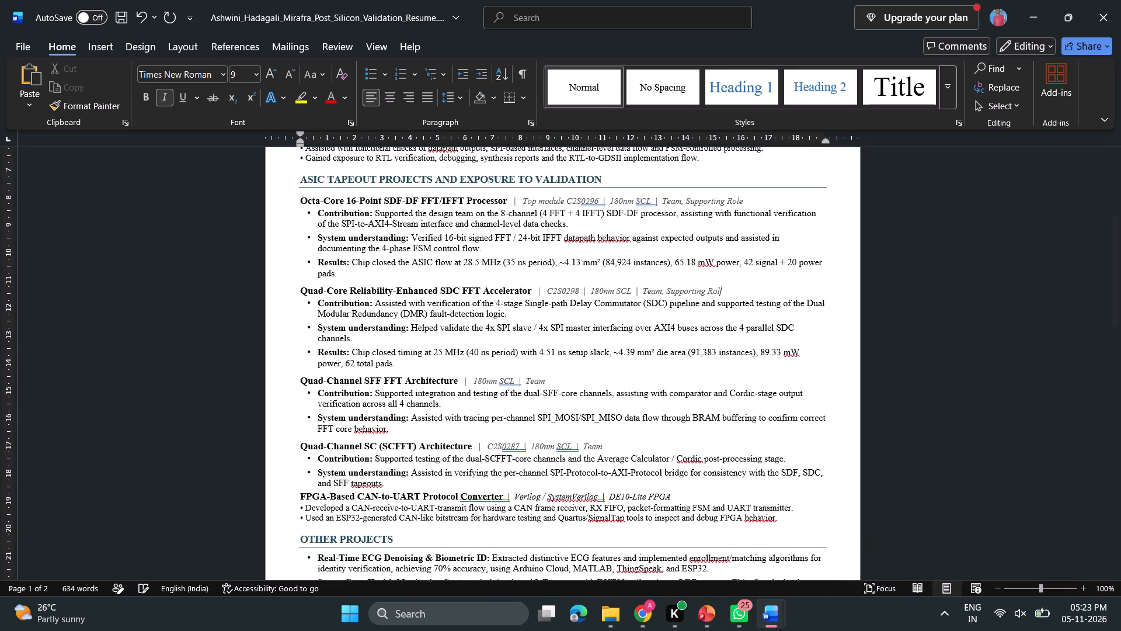
key("m")
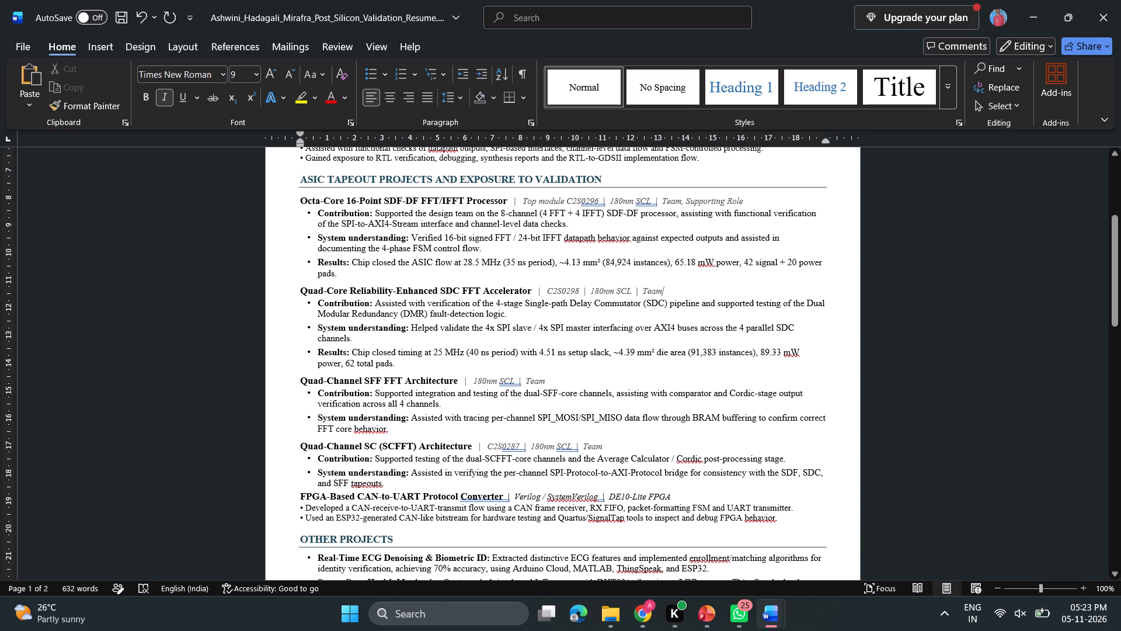
Delete ", Supporting Role" from the Octa-Core 16-Point SDF-DF FFT/IFFT Processor heading, leaving "Team" as the role.
left_click(744, 197)
key("BackSpace")
key("BackSpace")
key("BackSpace")
key("BackSpace")
key("BackSpace")
key("BackSpace")
key("BackSpace")
key("BackSpace")
key("BackSpace")
key("BackSpace")
key("BackSpace")
key("BackSpace")
key("BackSpace")
key("BackSpace")
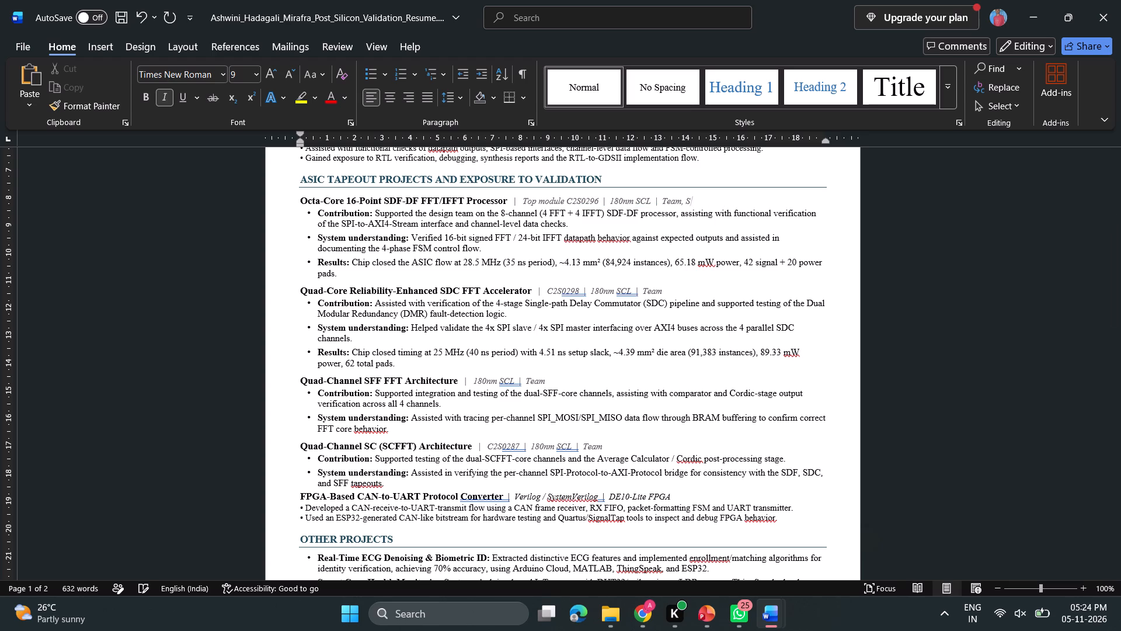
key("BackSpace")
key("BackSpace")
key("BackSpace")
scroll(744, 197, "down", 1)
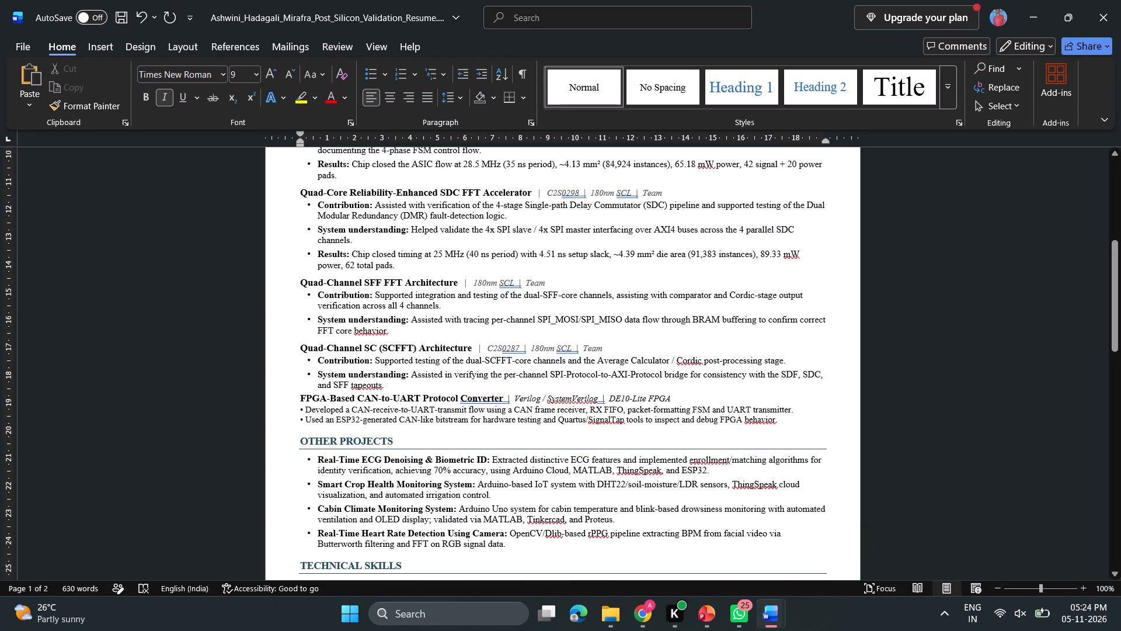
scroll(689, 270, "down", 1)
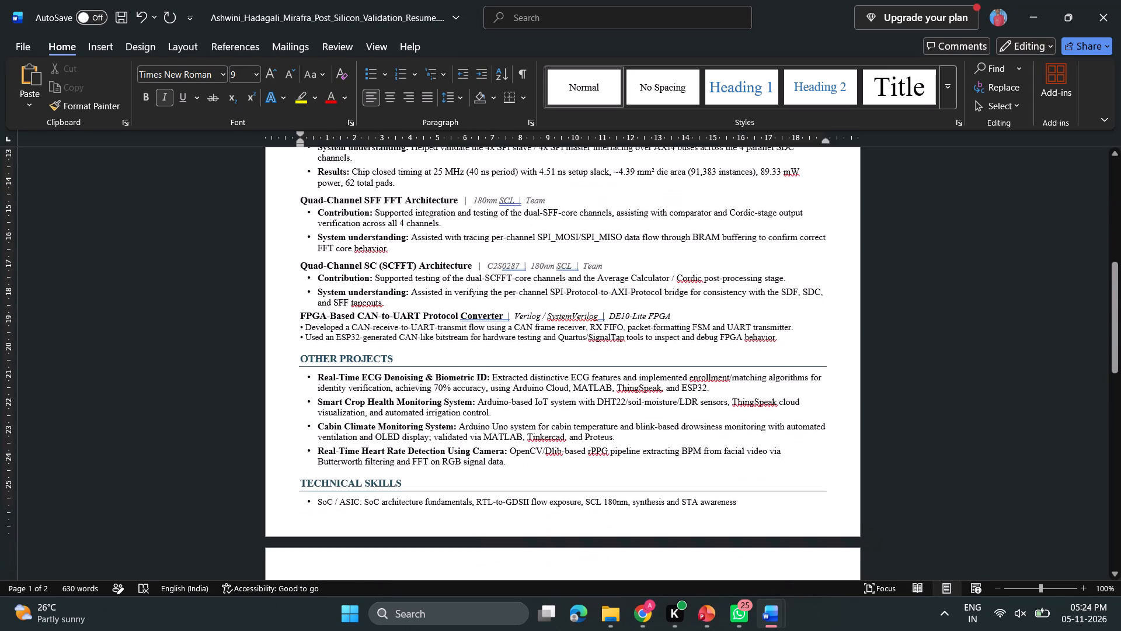
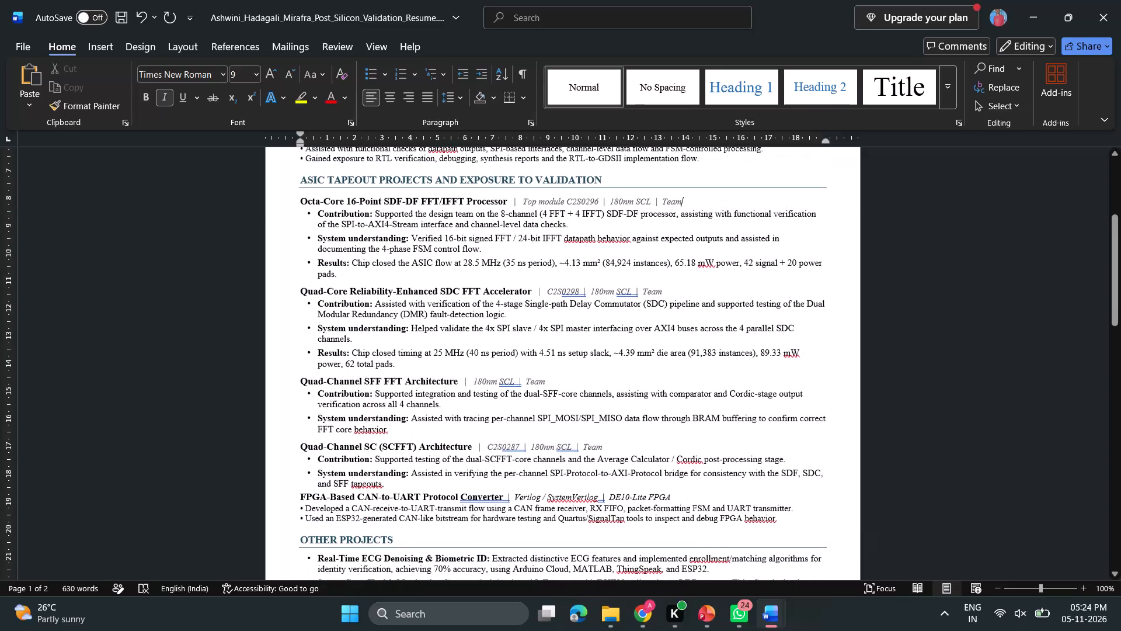
left_click(534, 259)
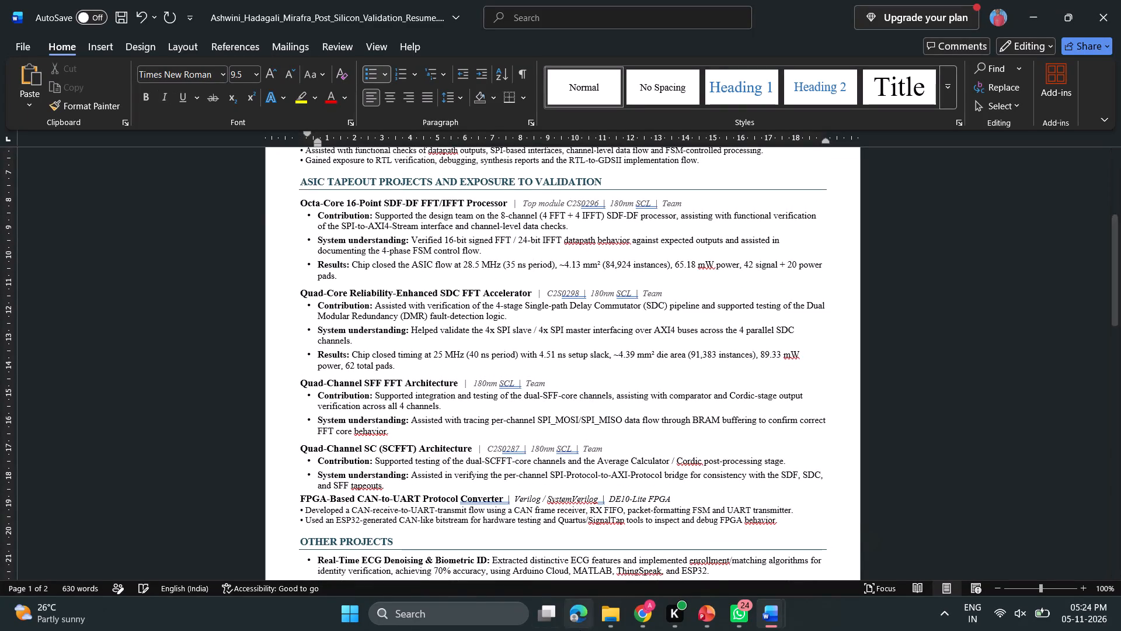
left_click(638, 612)
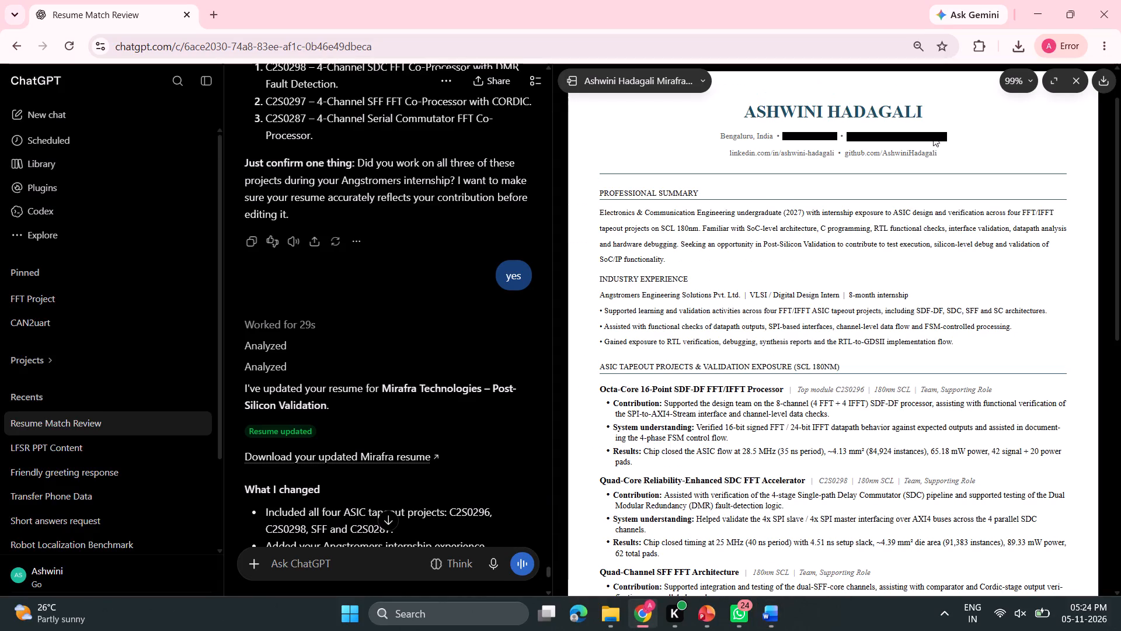
left_click(1079, 80)
scroll(548, 274, "down", 4)
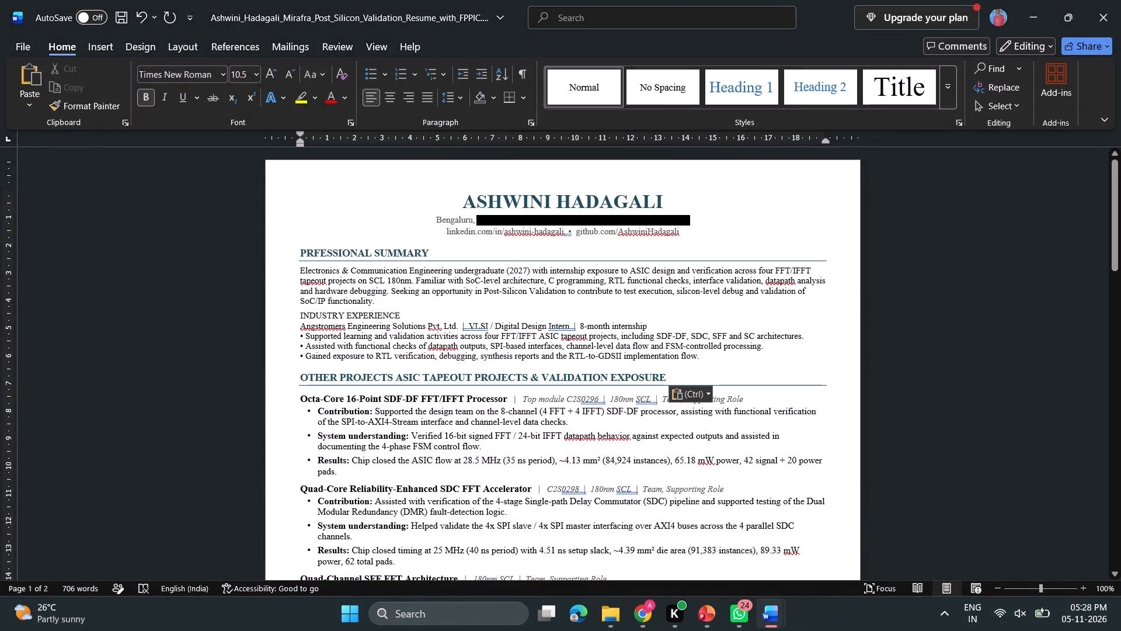
left_click_drag(395, 375, 298, 374)
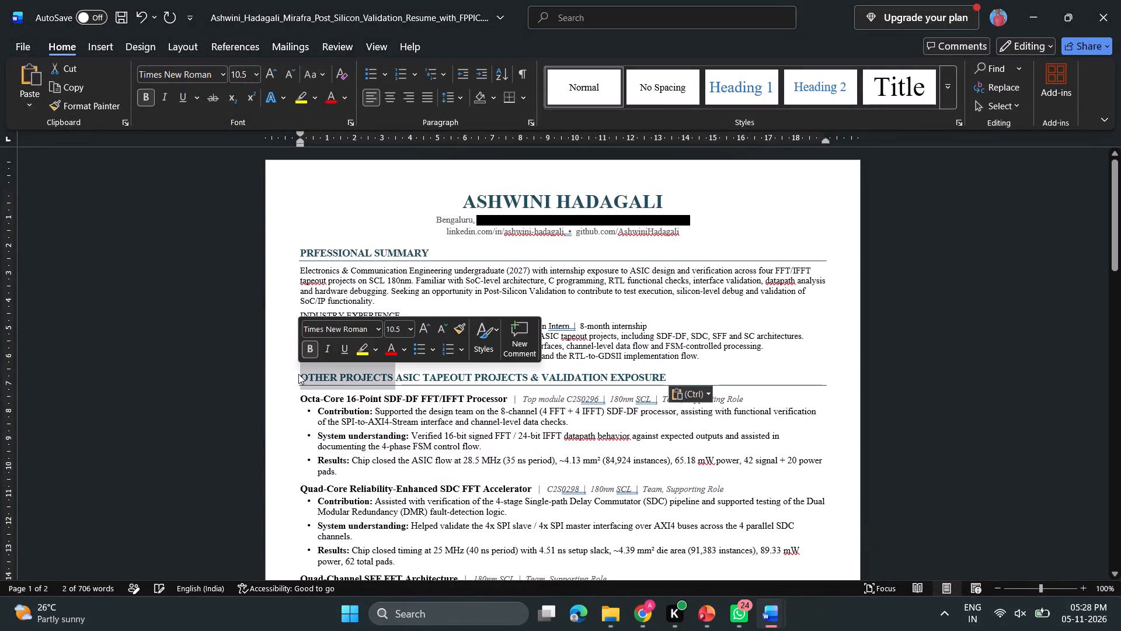
key("BackSpace")
Copy the FPGA-Based CAN-to-UART Protocol Converter title and its two bullet lines, and delete them from above the FPPIC project.
scroll(298, 374, "down", 1)
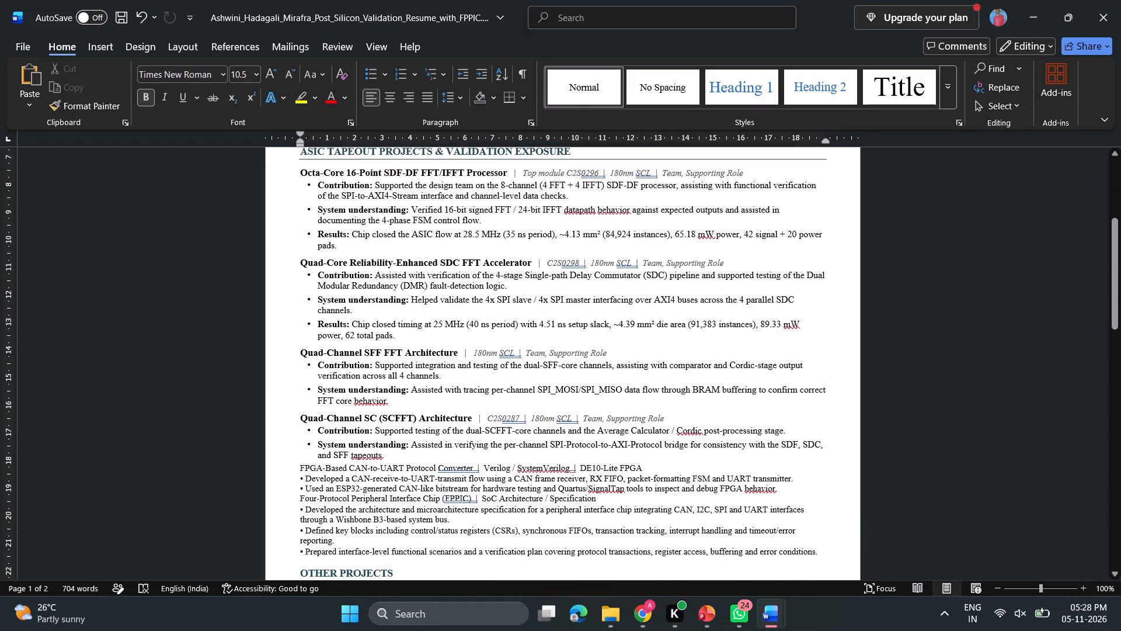
scroll(486, 505, "down", 1)
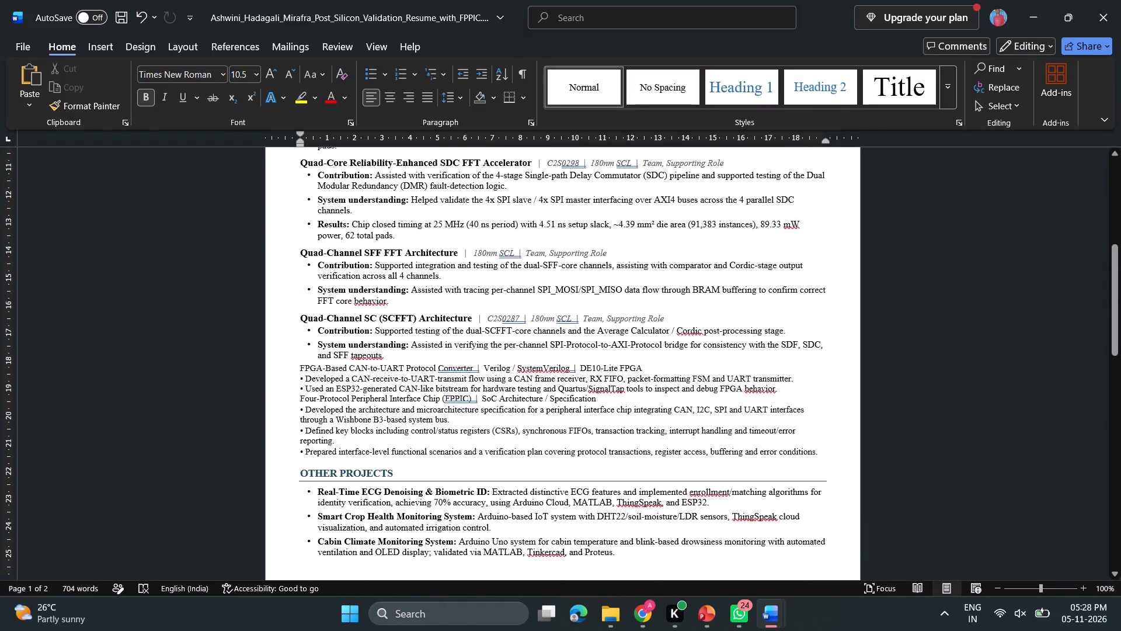
left_click_drag(784, 390, 539, 377)
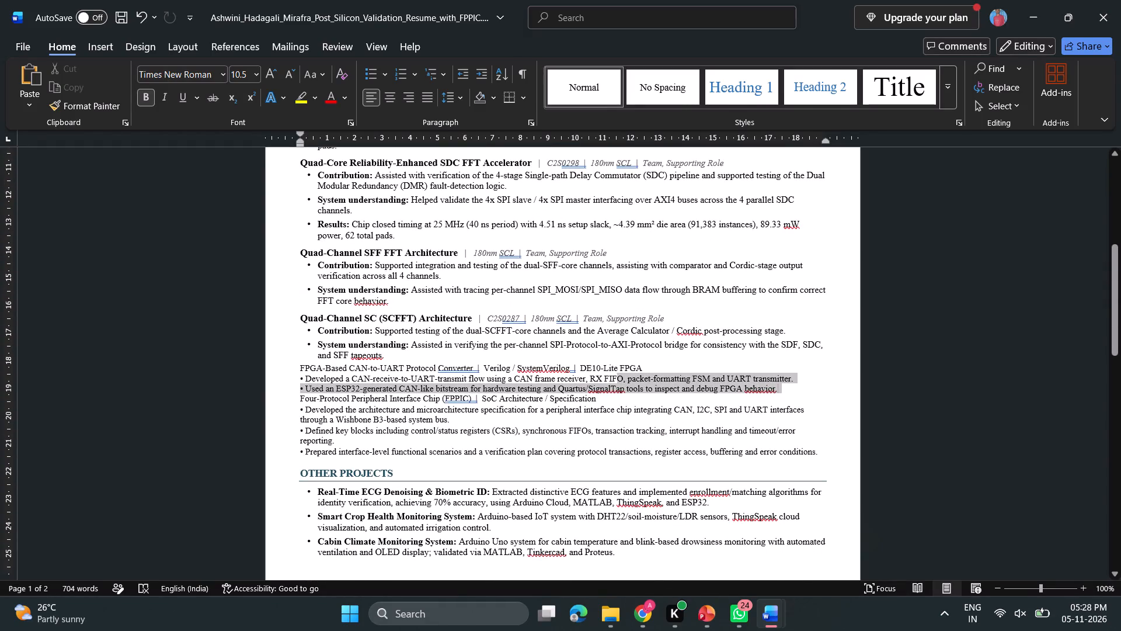
left_click_drag(539, 377, 244, 368)
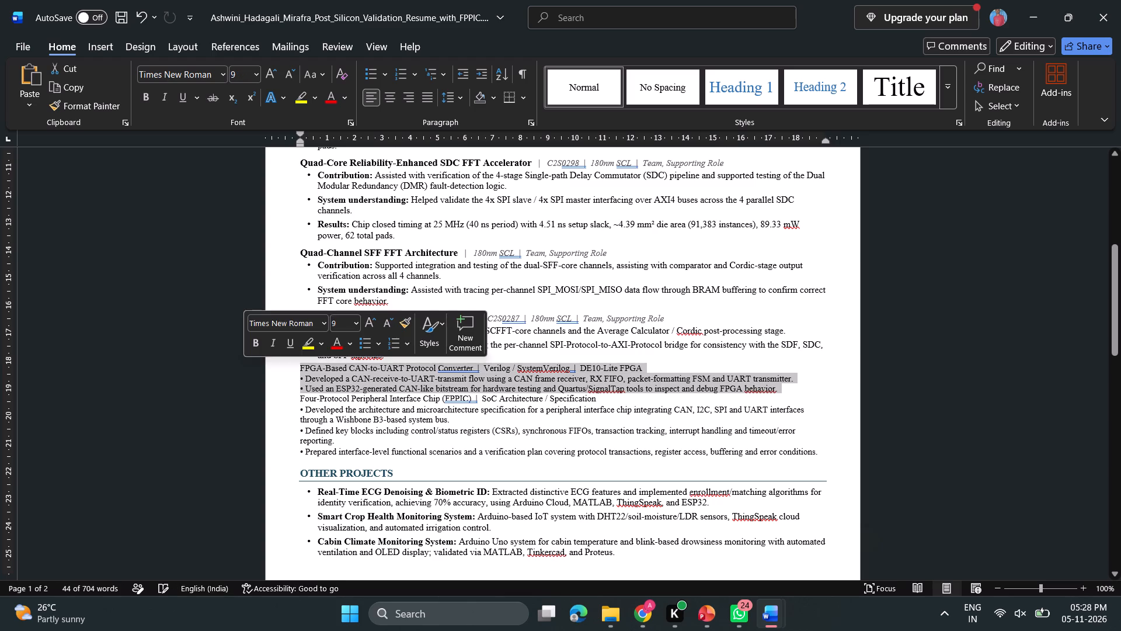
key("ctrl+c")
key("BackSpace")
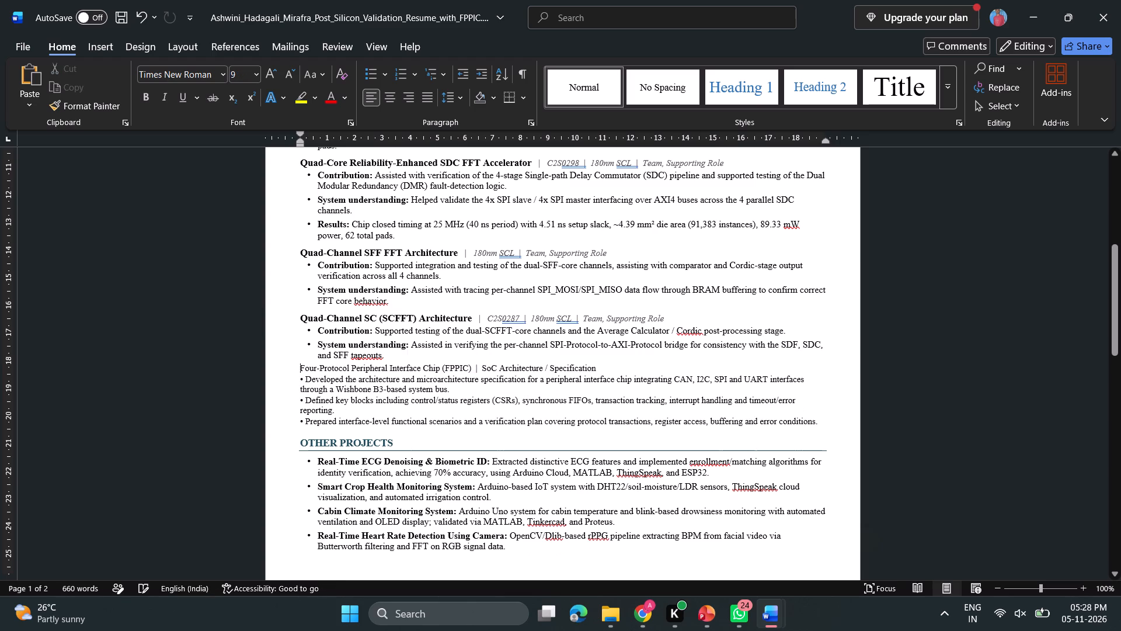
left_click(833, 424)
Make the project title "Four-Protocol Peripheral Interface Chip (FPPIC)" bold and set its font size to 10.
left_click_drag(300, 366, 518, 362)
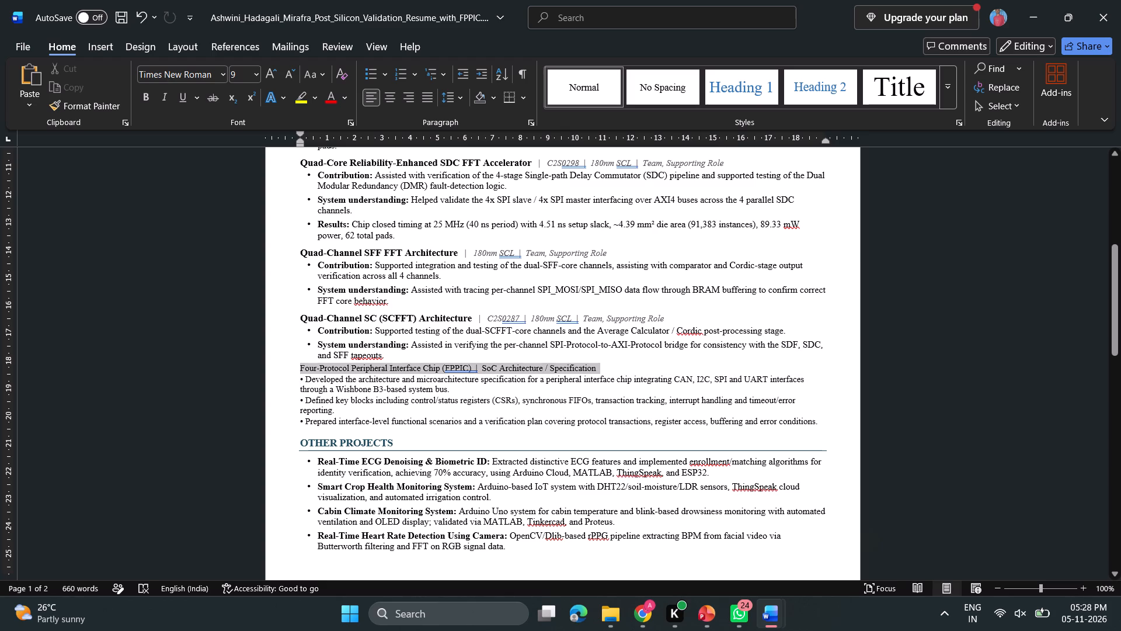
left_click_drag(518, 362, 471, 364)
left_click(481, 334)
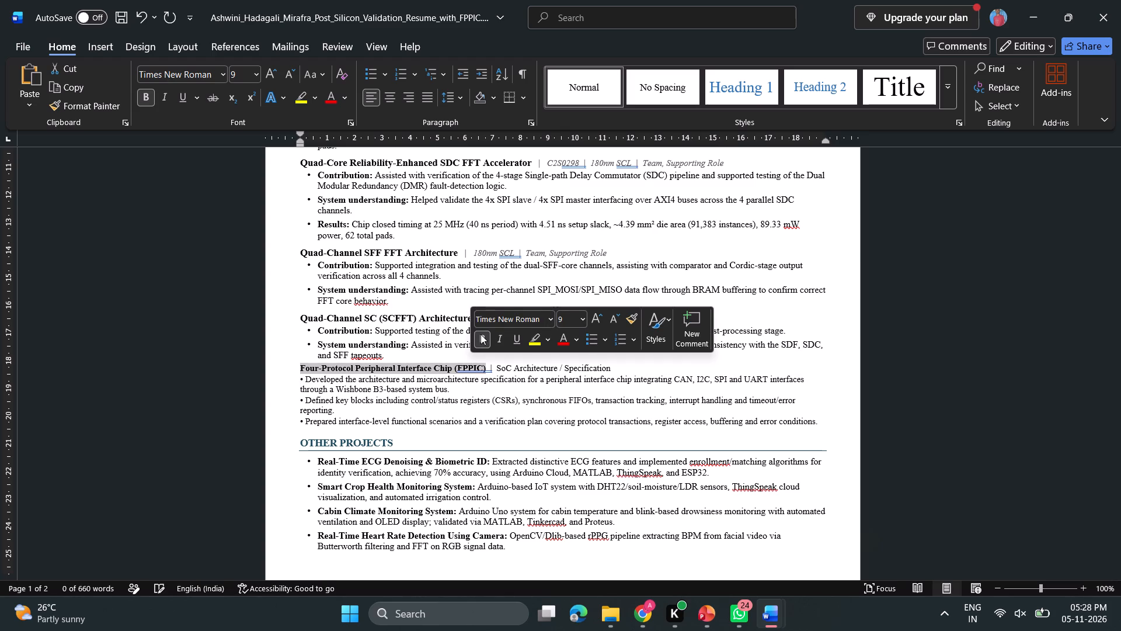
left_click(587, 317)
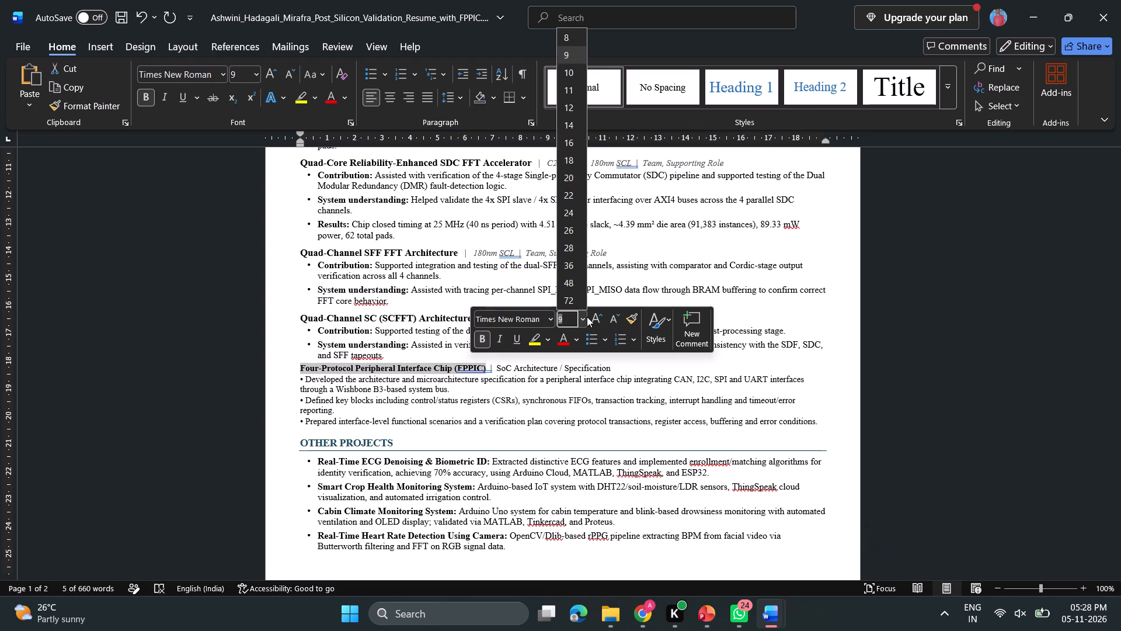
left_click(569, 74)
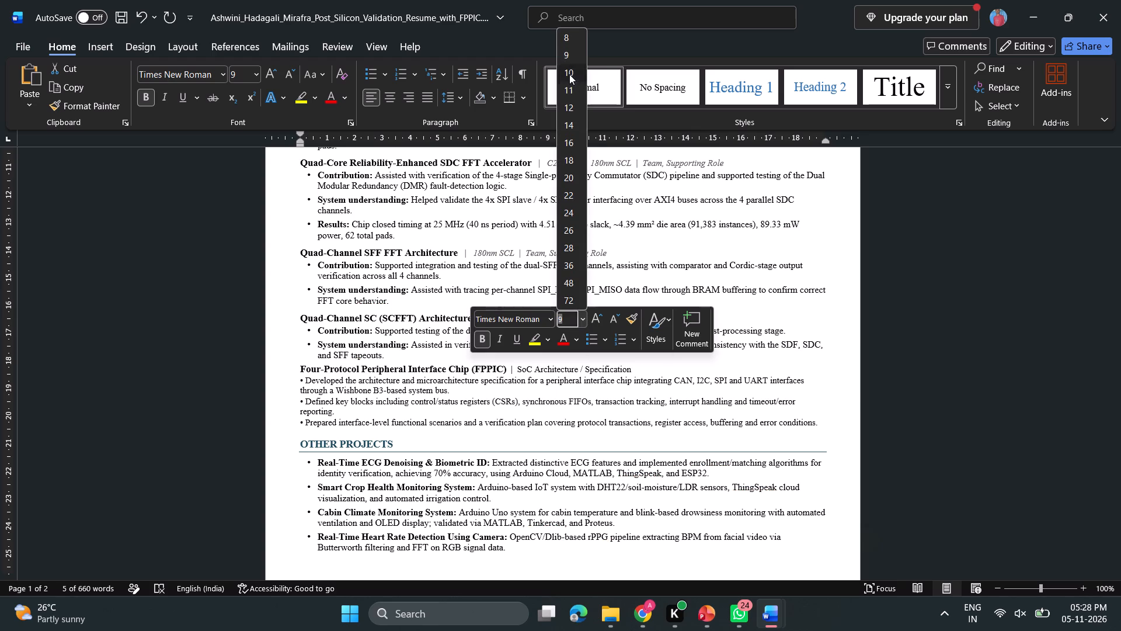
left_click(472, 381)
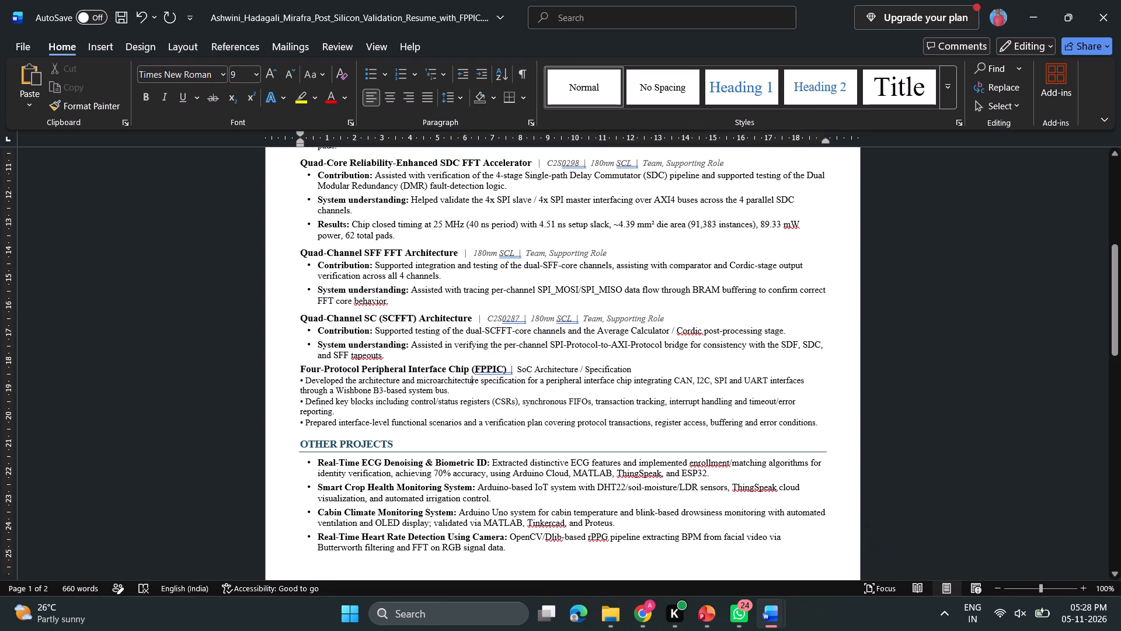
Paste the copied CAN-to-UART project below the last FPPIC bullet and remove the blank line after it.
left_click(838, 421)
key("Return")
key("ctrl+v")
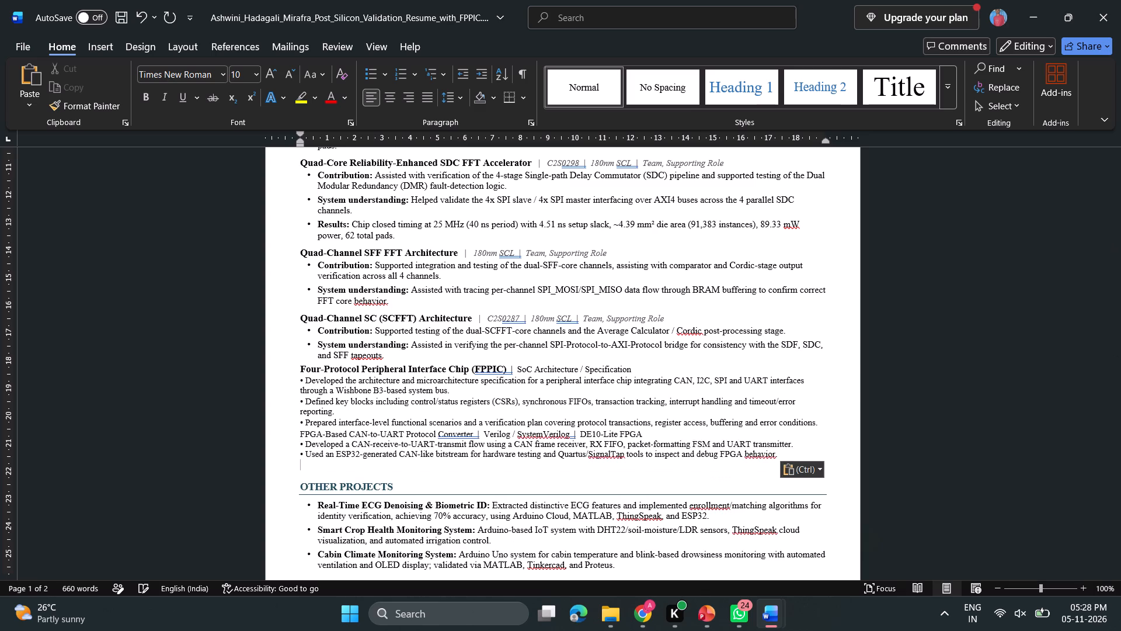
key("BackSpace")
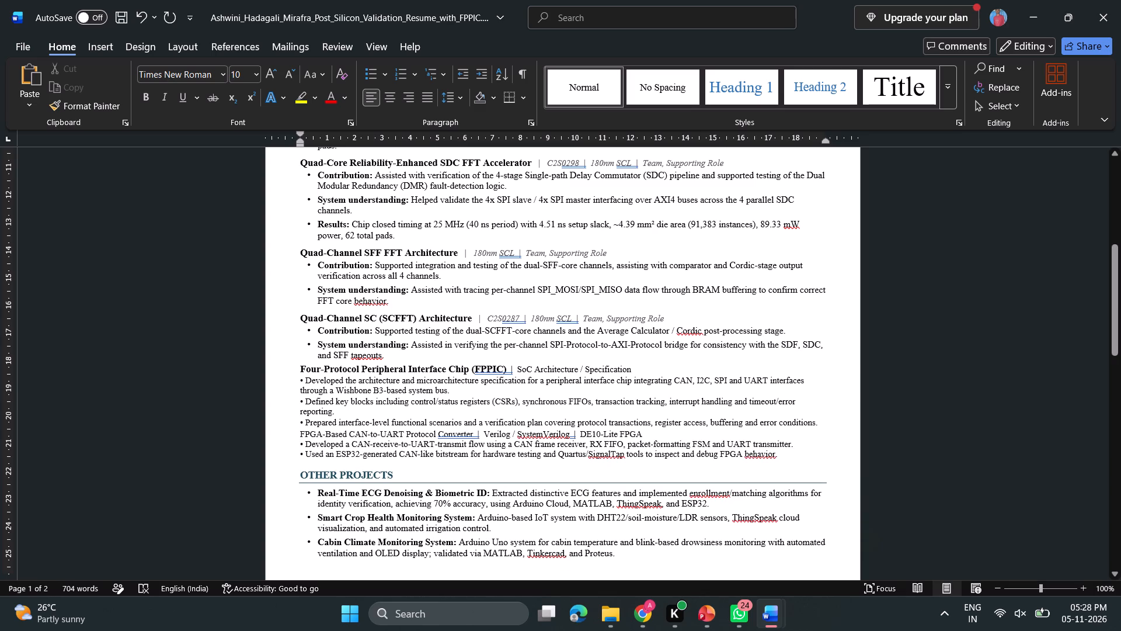
Apply bullet-list formatting to all lines from the first FPPIC description line through the last CAN-to-UART line.
left_click_drag(317, 325, 308, 331)
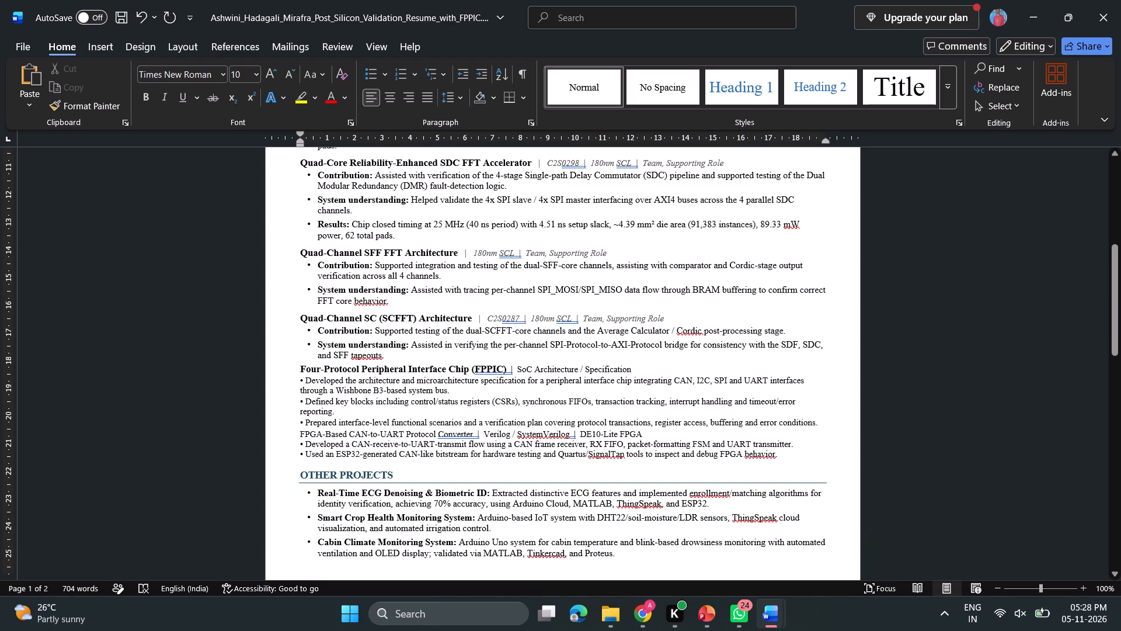
left_click(308, 331)
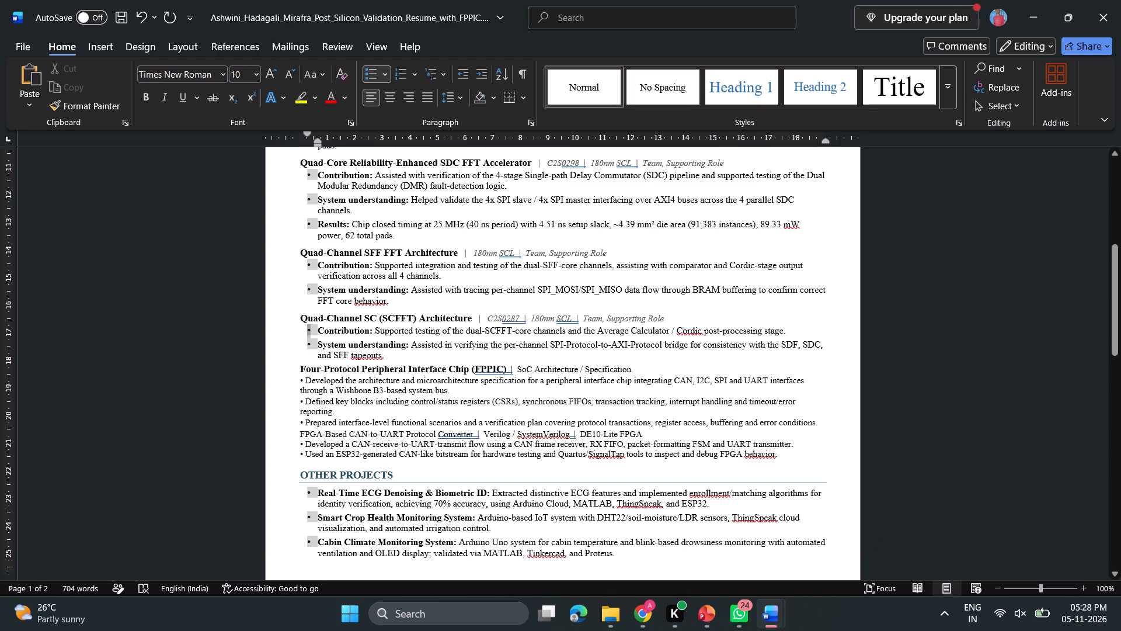
left_click_drag(298, 382, 479, 471)
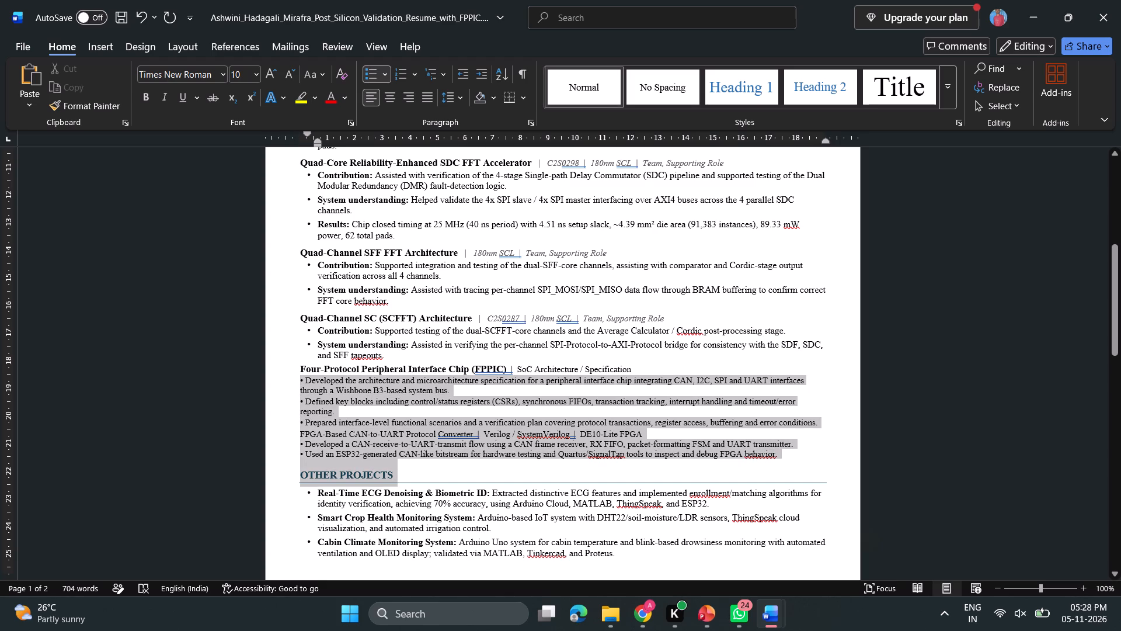
left_click_drag(479, 471, 792, 464)
left_click_drag(792, 464, 790, 453)
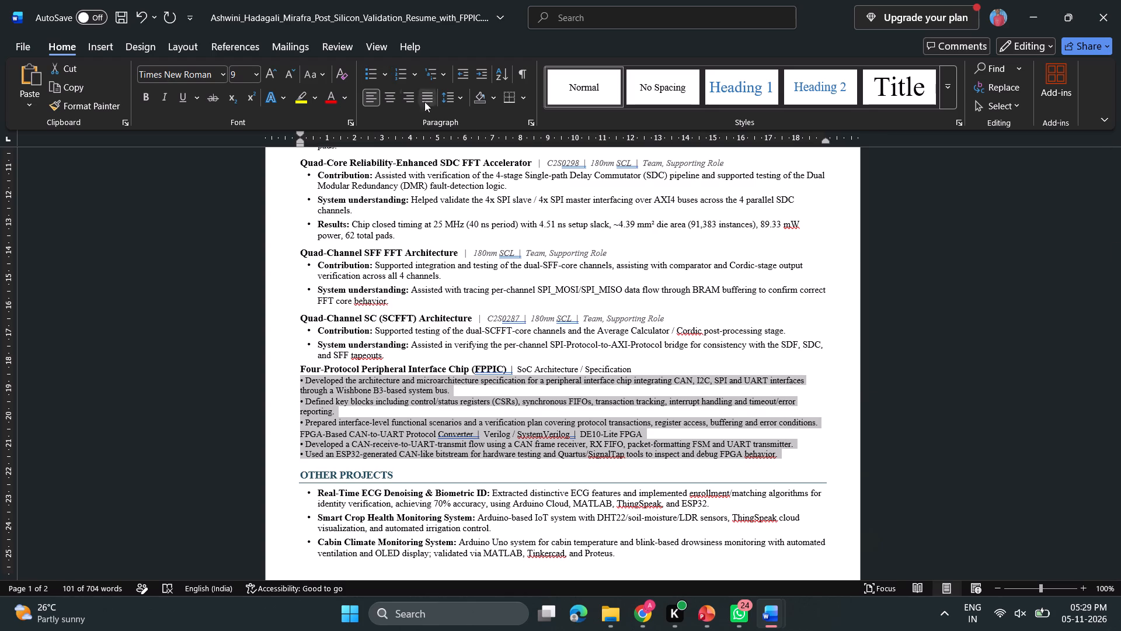
left_click(371, 71)
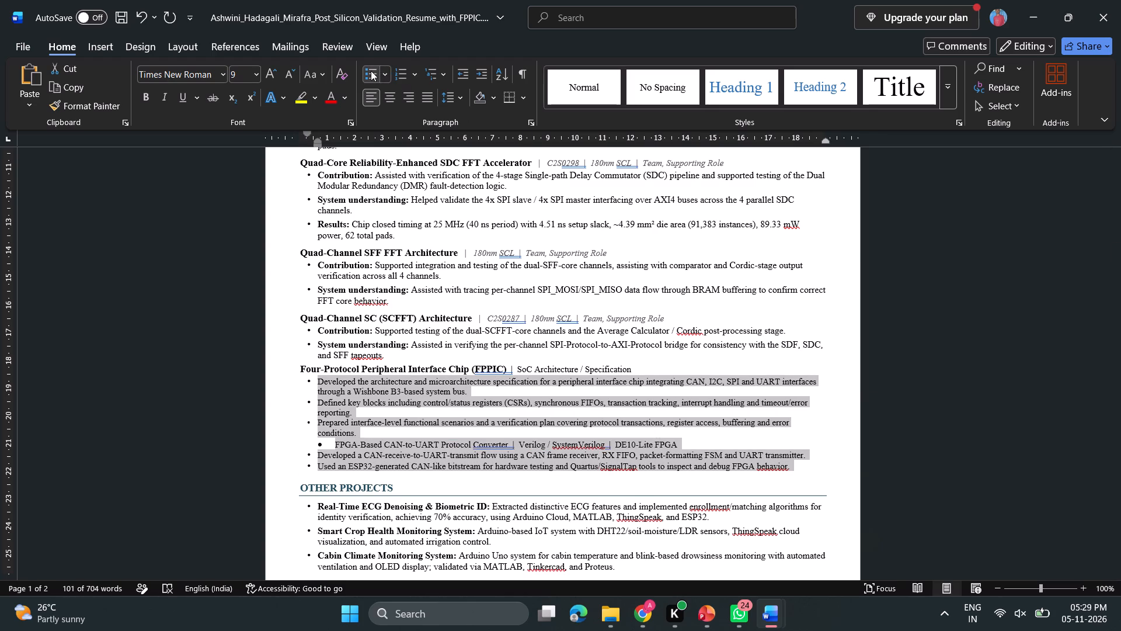
left_click(381, 394)
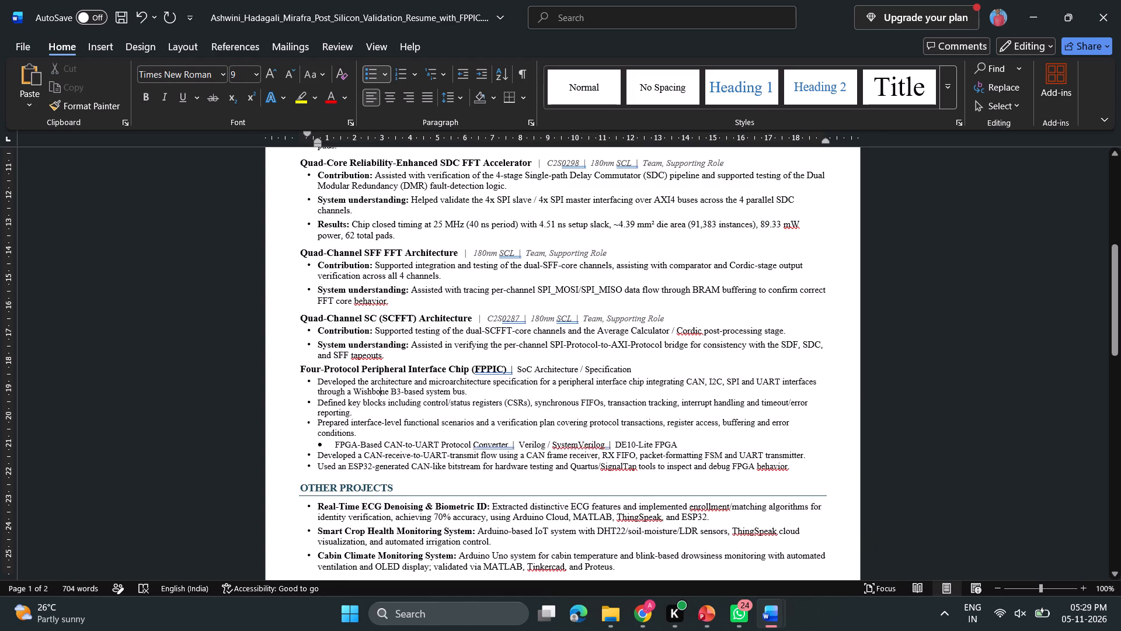
Remove the bullet and indent from the FPGA-Based CAN-to-UART Protocol Converter title line.
left_click(332, 439)
key("BackSpace")
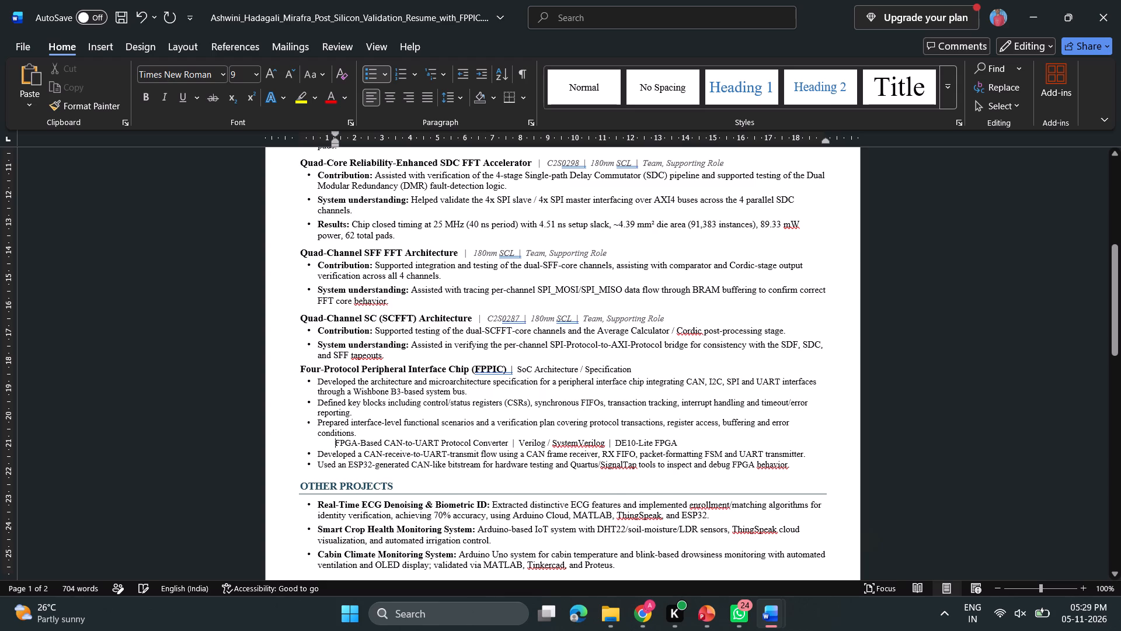
key("BackSpace")
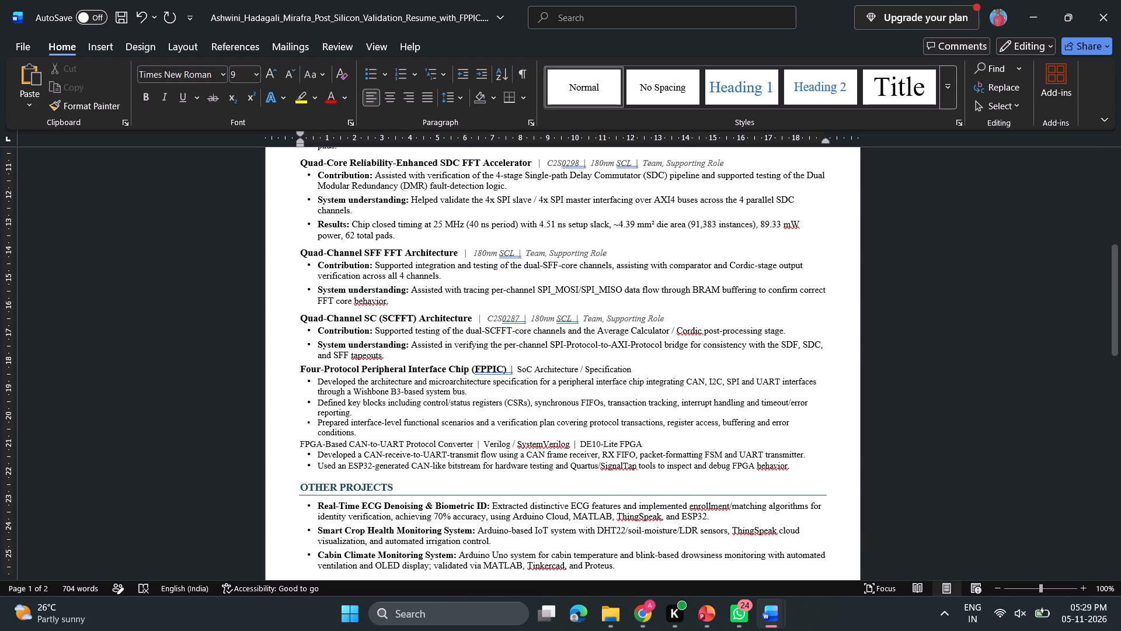
Make the project title "FPGA-Based CAN-to-UART Protocol Converter" bold.
left_click_drag(472, 443, 355, 450)
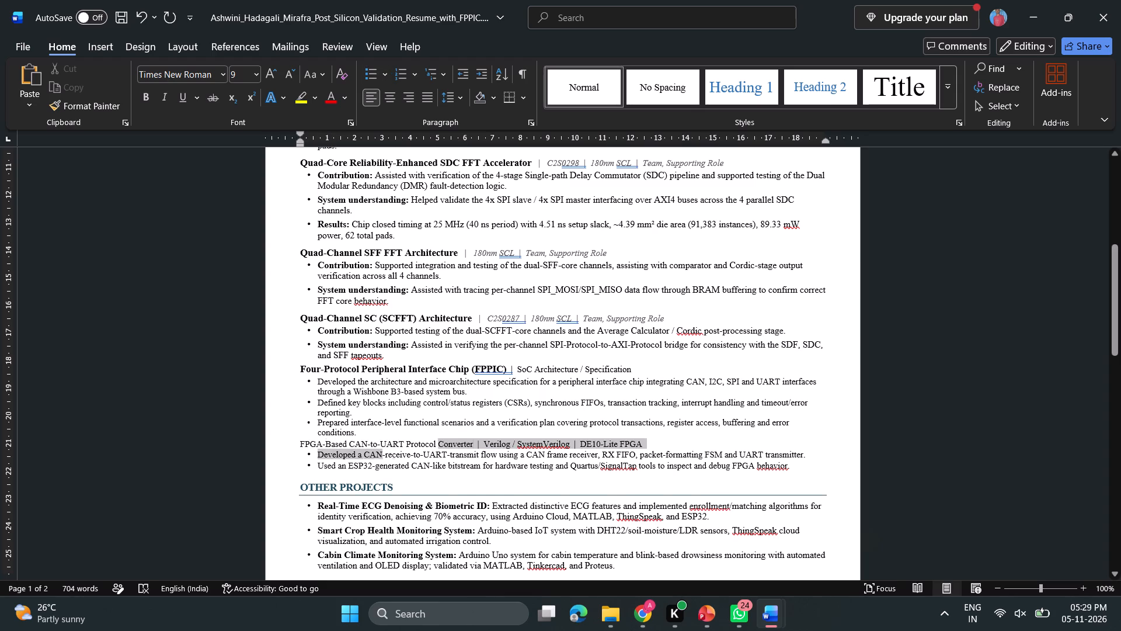
left_click_drag(355, 450, 289, 439)
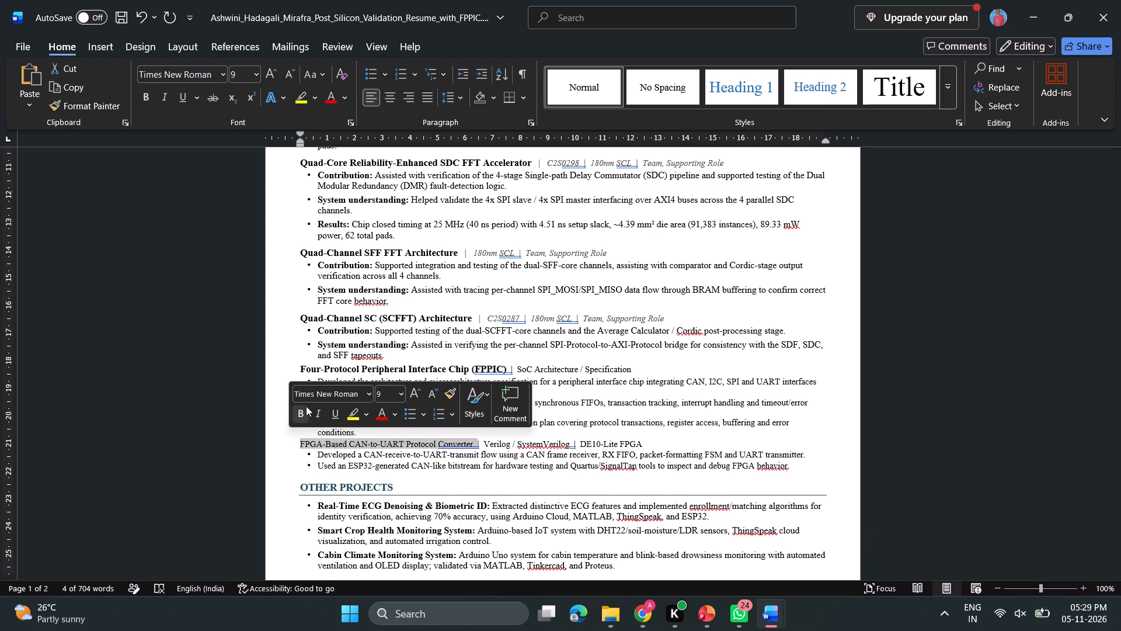
left_click(306, 406)
left_click(403, 482)
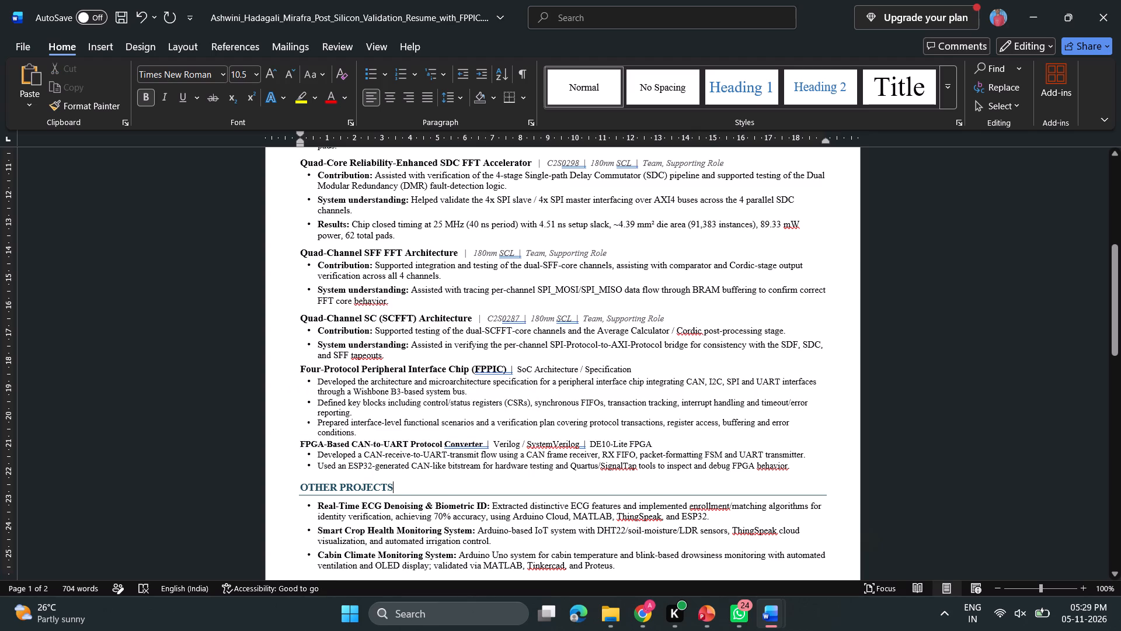
Italicize "SoC Architecture / Specification" in the FPPIC title line and "Verilog / SystemVerilog | DE10-Lite FPGA" in the CAN-to-UART title line.
left_click_drag(510, 364, 582, 365)
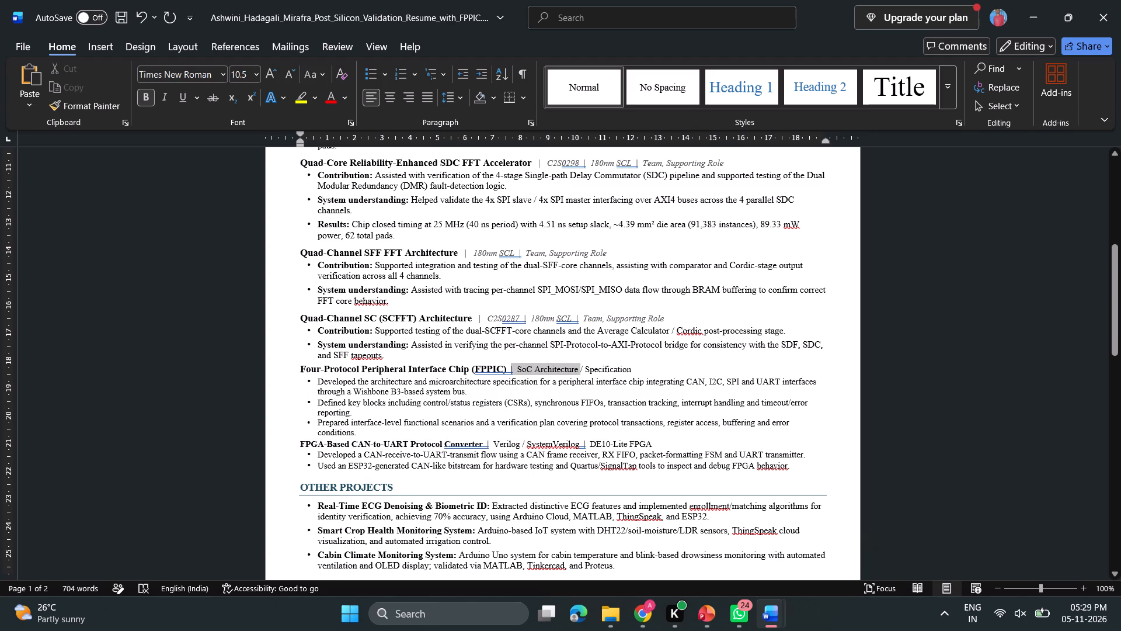
left_click_drag(582, 365, 621, 367)
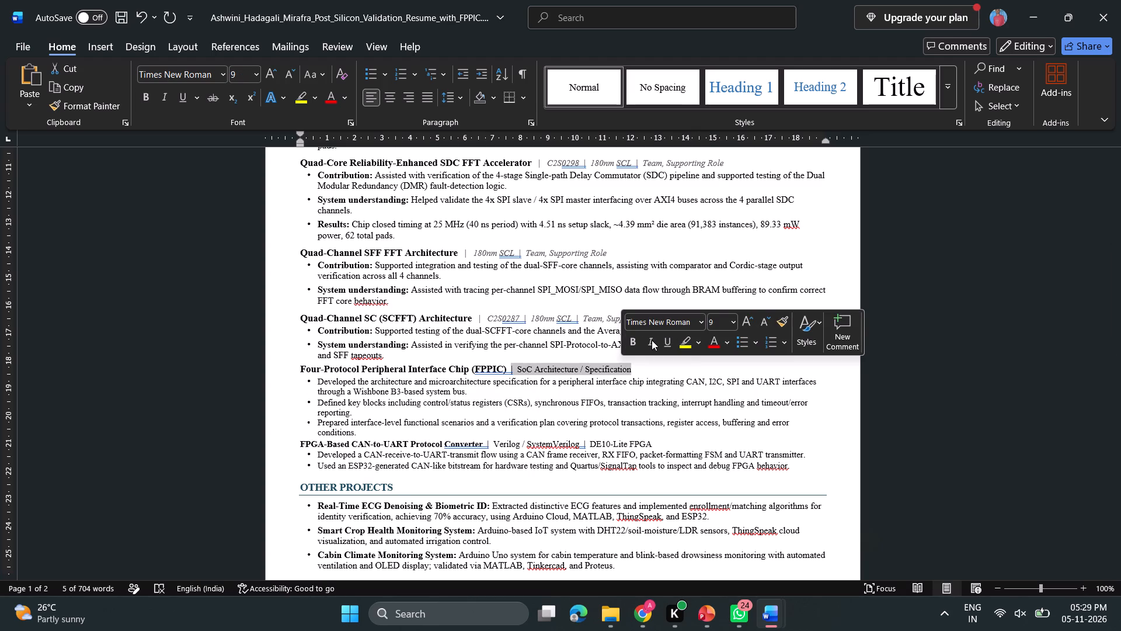
left_click(652, 340)
left_click_drag(655, 443, 486, 442)
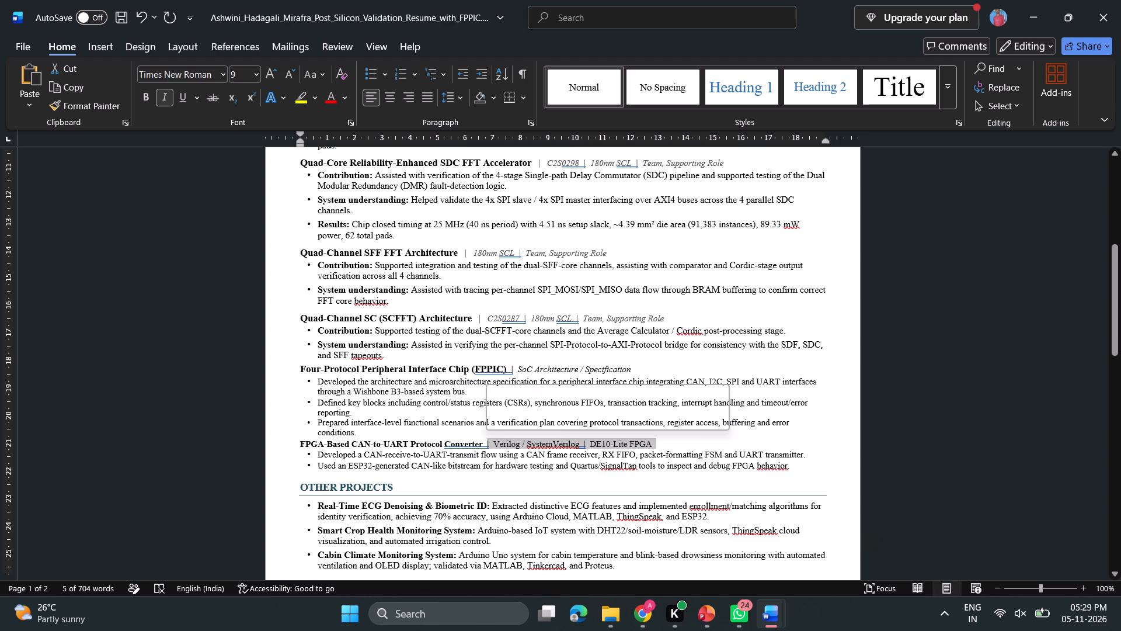
left_click(513, 404)
left_click(513, 411)
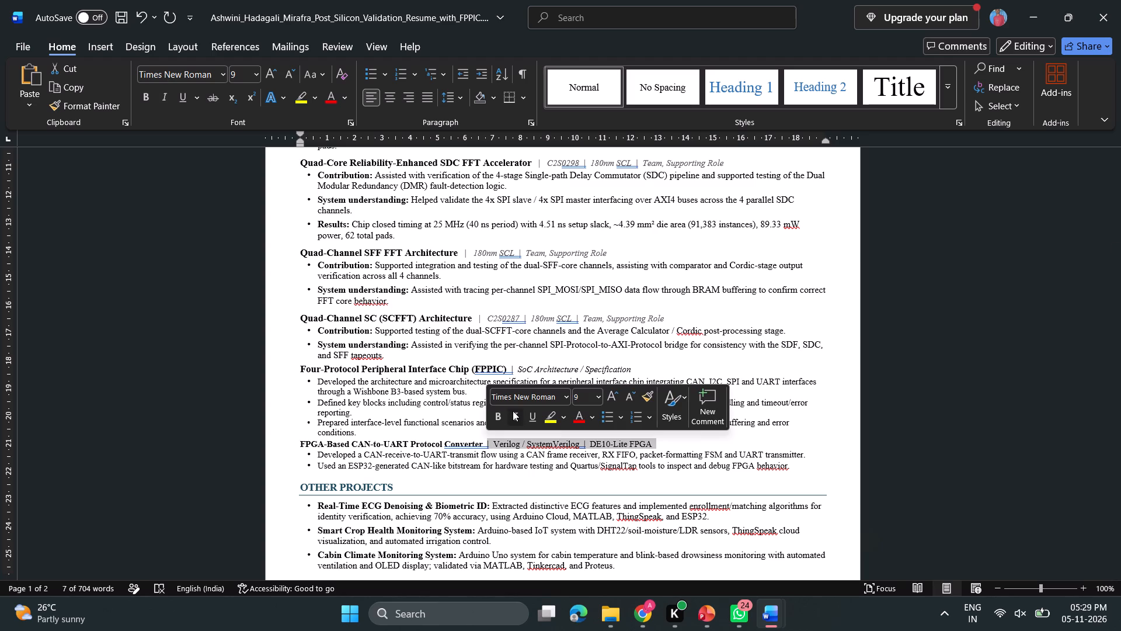
left_click(639, 301)
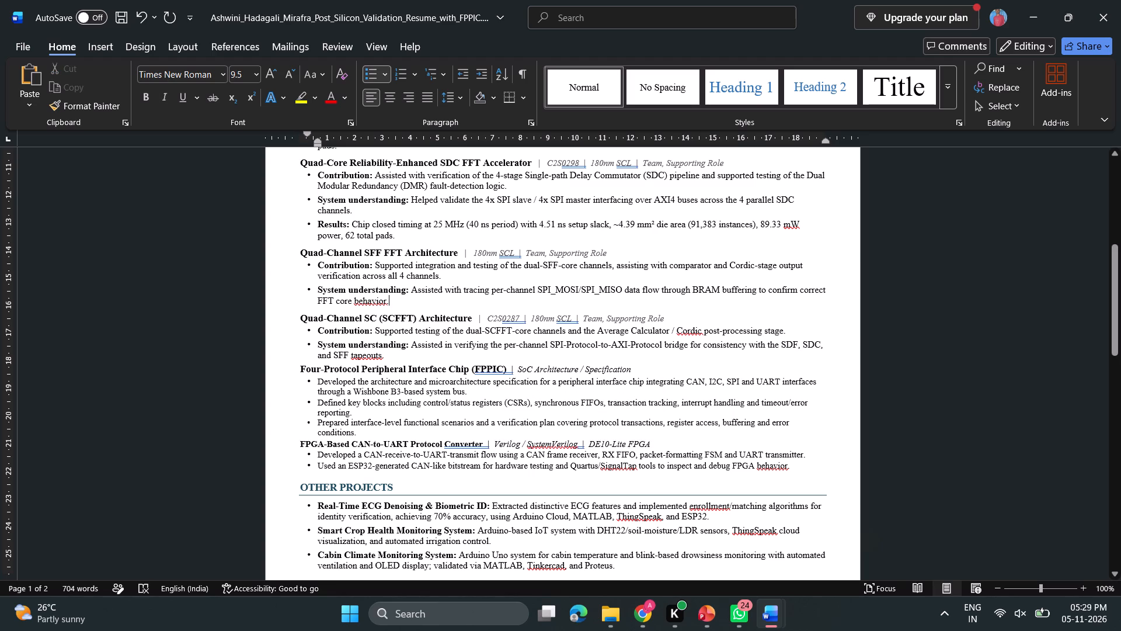
Delete ", Supporting Role" from the Quad-Channel SC (SCFFT) Architecture title line so that it ends with "Team".
scroll(627, 365, "up", 1)
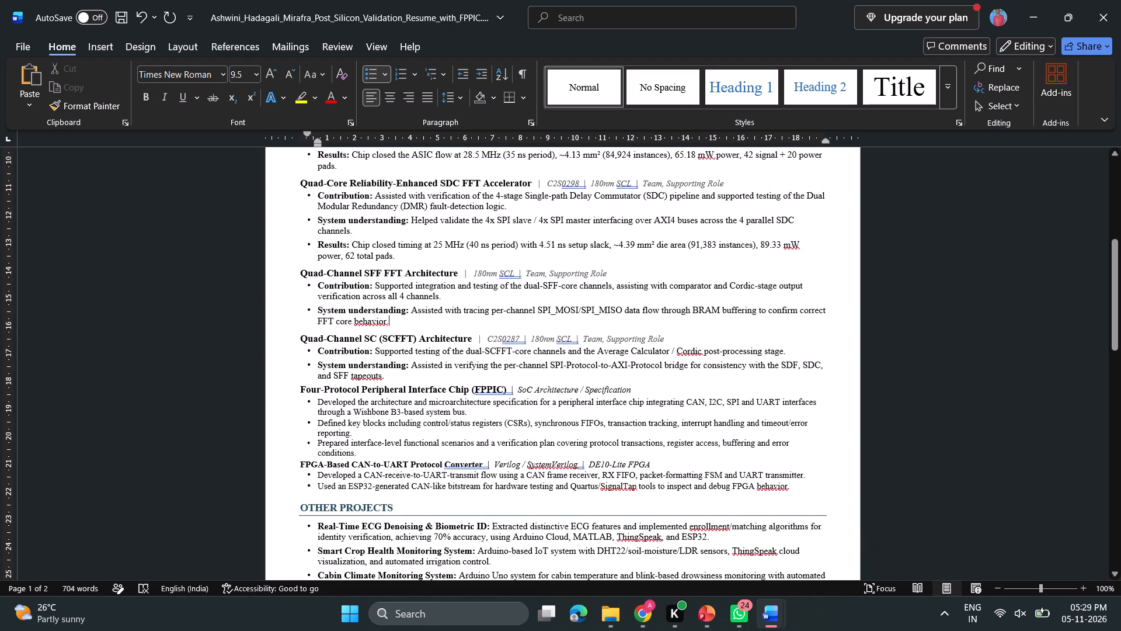
left_click(673, 342)
key("BackSpace")
key("BackSpace")
key("BackSpace")
key("BackSpace")
key("BackSpace")
key("BackSpace")
key("BackSpace")
key("BackSpace")
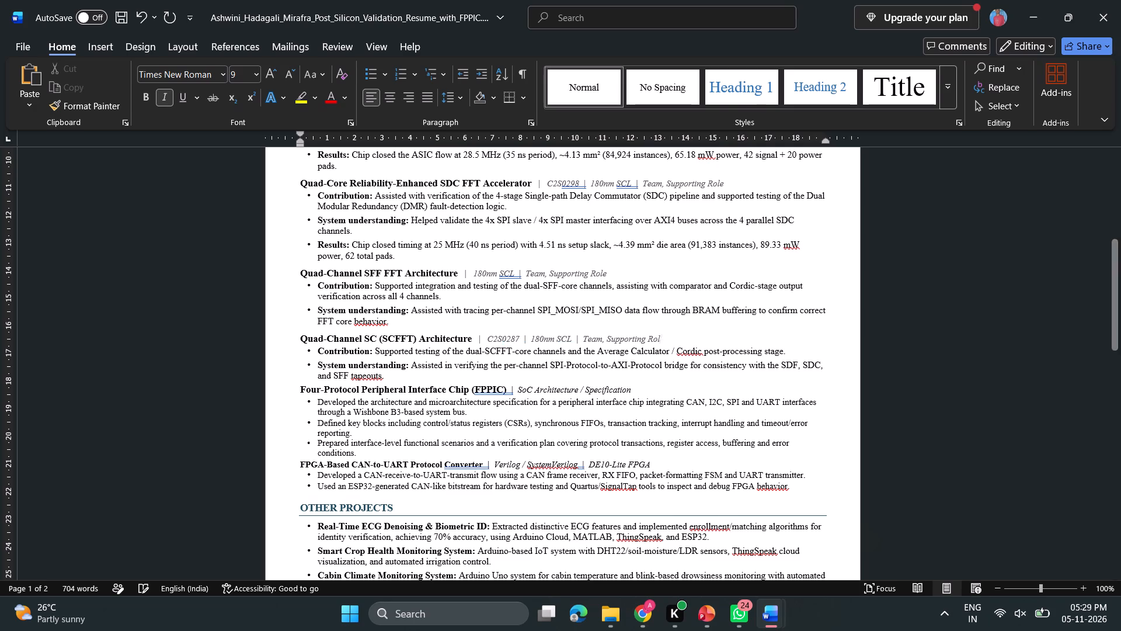
key("BackSpace")
key("BackSpace")
key("BackSpace")
key("BackSpace")
key("BackSpace")
key("BackSpace")
key("BackSpace")
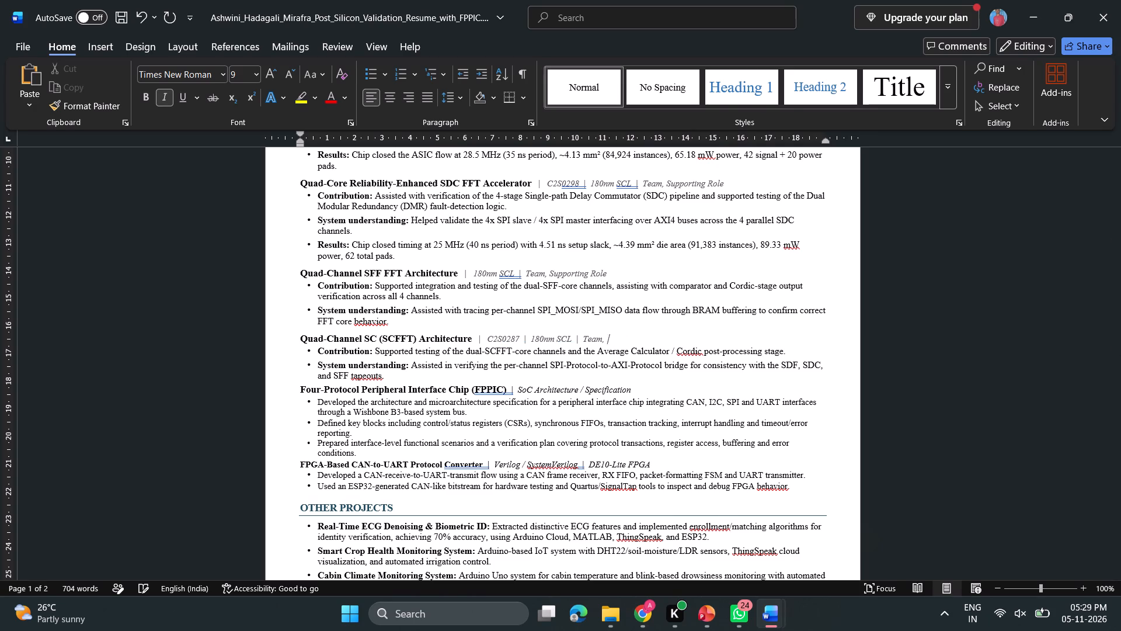
key("BackSpace")
key("BackSpace")
Delete ", Supporting Role" from the Quad-Channel SFF FFT Architecture title line, leaving "Team" at its end.
key("Up")
key("Up")
key("Up")
key("Up")
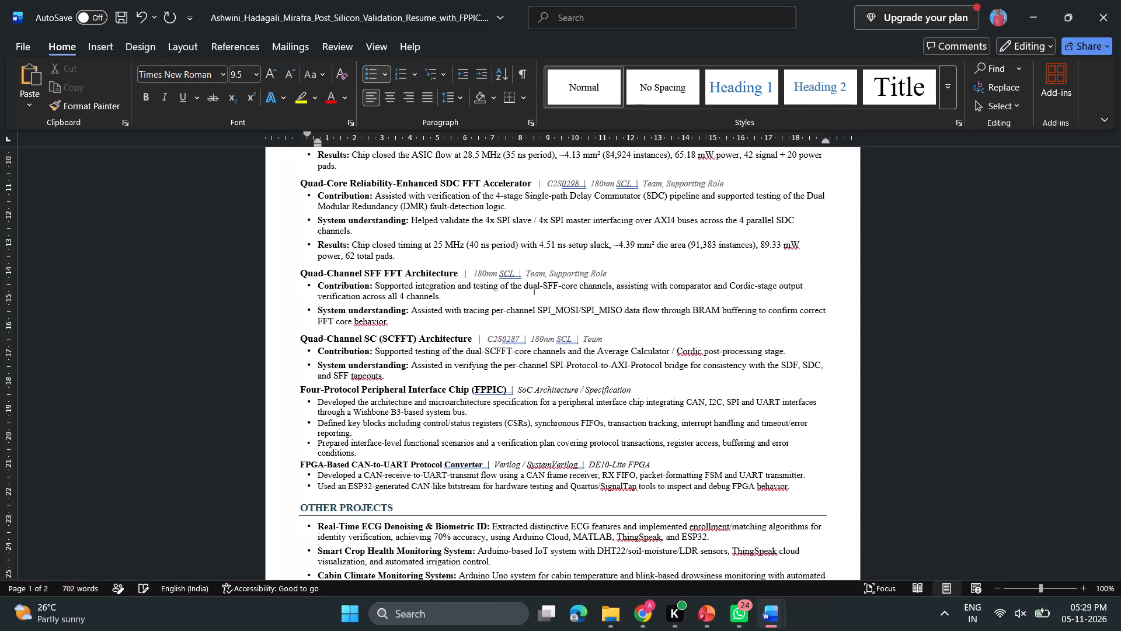
key("Up")
key("Right")
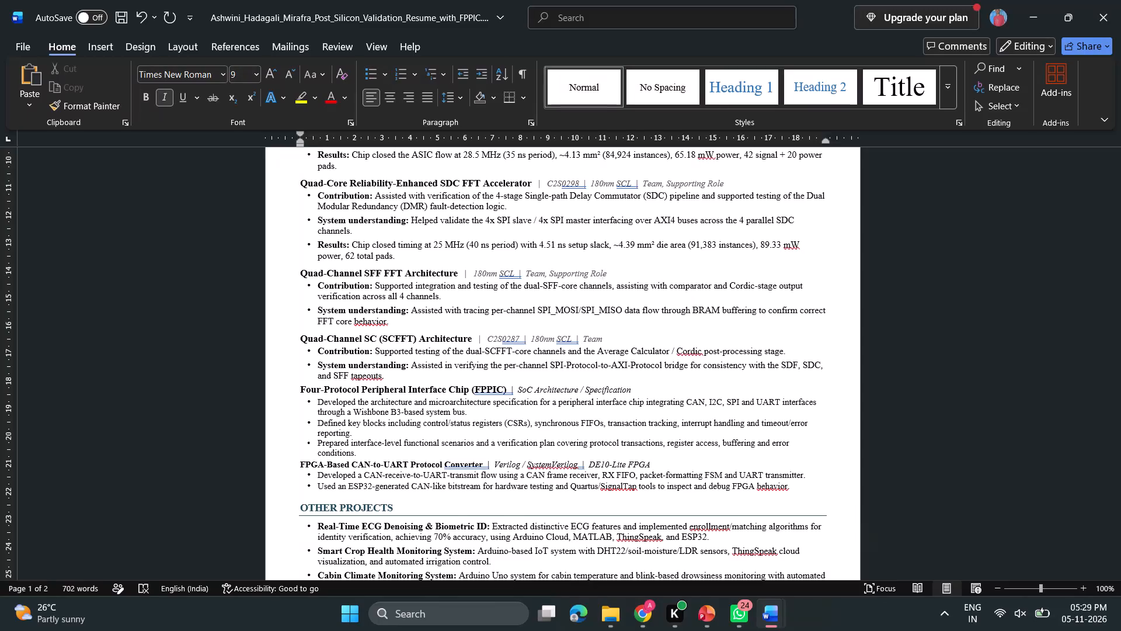
key("Right")
key("BackSpace")
key("BackSpace")
key("BackSpace")
key("BackSpace")
key("BackSpace")
key("BackSpace")
key("BackSpace")
key("BackSpace")
key("BackSpace")
key("BackSpace")
key("BackSpace")
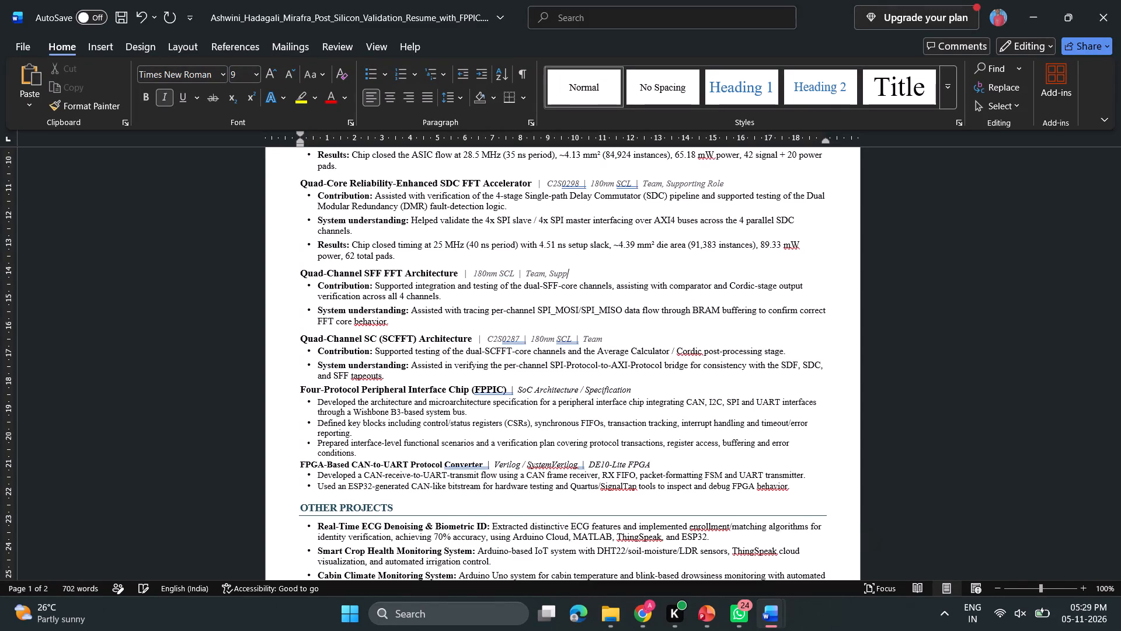
key("BackSpace")
key("BackSpace")
key("BackSpace")
key("BackSpace")
key("BackSpace")
key("BackSpace")
Delete ", Supporting Role" from the Quad-Core Reliability-Enhanced SDC FFT Accelerator title line, keeping "Team".
key("Up")
key("Up")
key("Up")
key("Up")
key("Up")
key("Up")
key("Up")
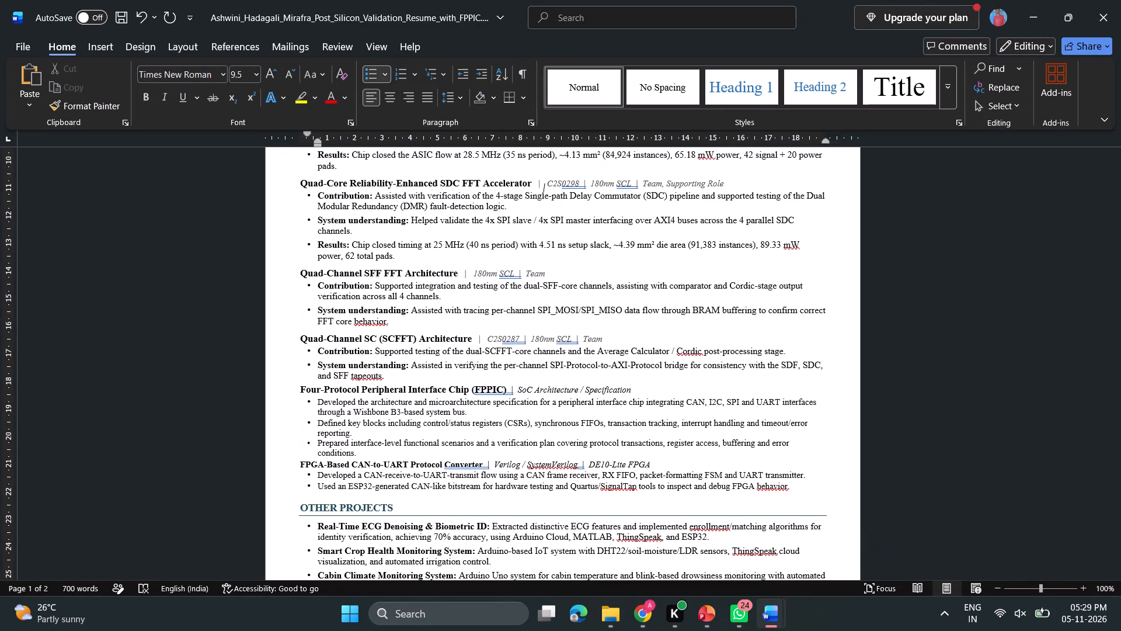
key("Right")
key("Right")
key("Right")
key("Right")
key("Right")
key("Right")
key("Right")
key("Right")
key("Right")
key("Right")
key("Right")
key("Right")
key("Right")
key("Right")
key("Right")
key("Right")
key("Right")
key("Right")
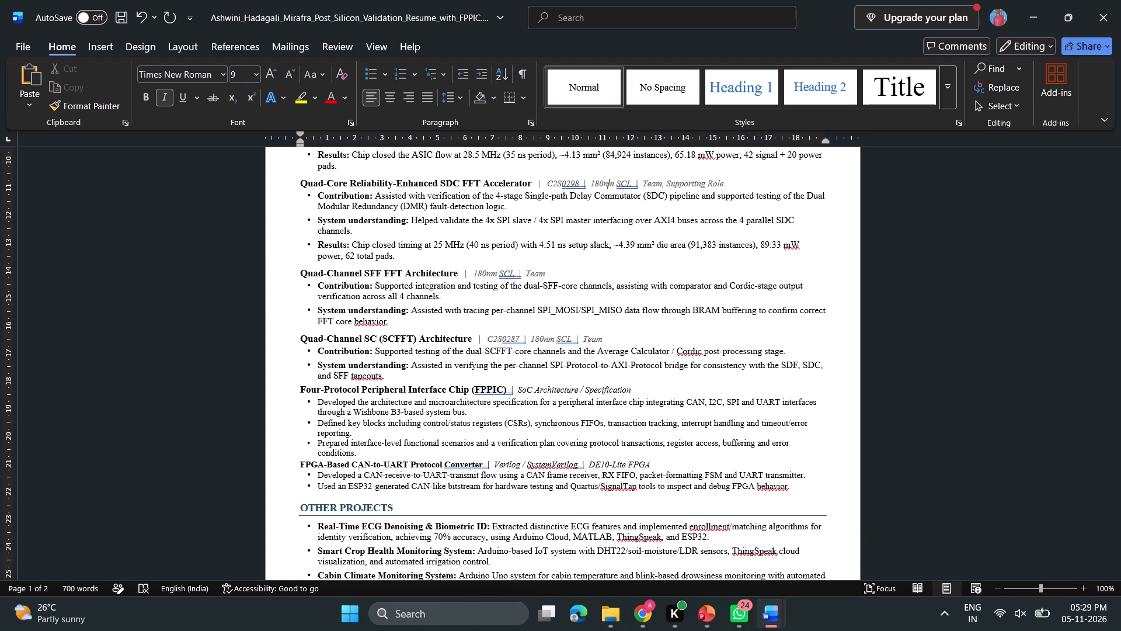
key("Right")
key("Right")
key("Right")
key("Right")
key("Right")
key("Right")
key("Right")
key("Right")
key("Right")
key("Right")
key("Right")
key("Right")
key("Right")
key("Right")
key("Right")
key("Right")
key("Right")
key("Right")
key("Right")
key("Right")
key("Right")
key("Right")
key("Right")
key("Right")
key("Right")
key("Right")
key("Right")
key("Right")
key("Right")
key("Right")
key("BackSpace")
key("BackSpace")
key("BackSpace")
key("BackSpace")
key("BackSpace")
key("BackSpace")
key("BackSpace")
key("BackSpace")
key("BackSpace")
key("BackSpace")
key("BackSpace")
key("BackSpace")
key("BackSpace")
key("BackSpace")
key("BackSpace")
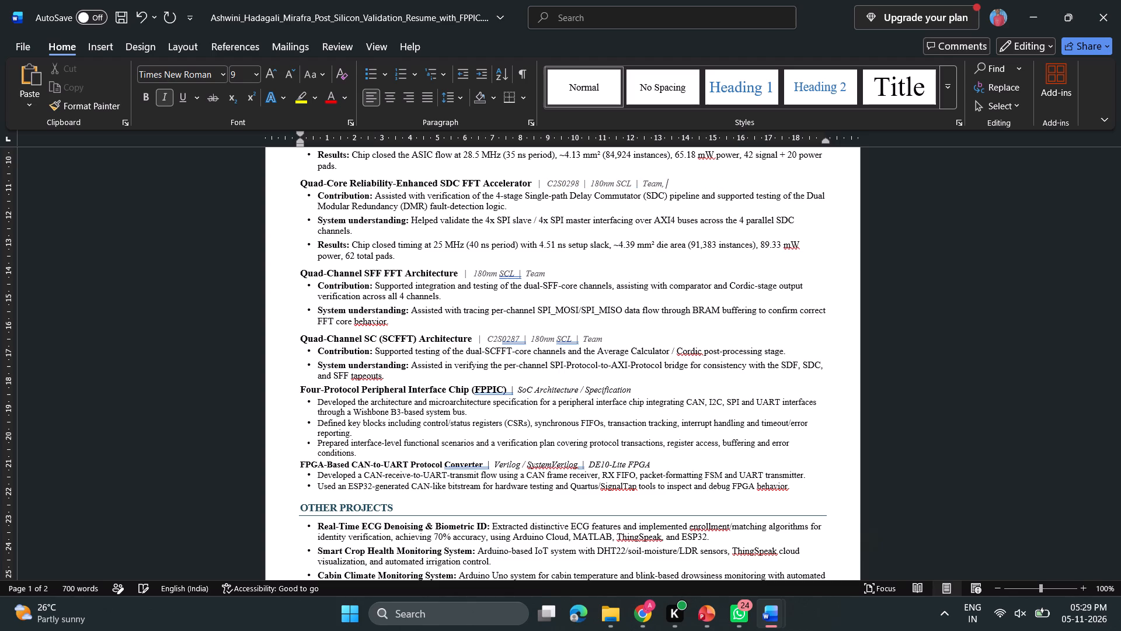
key("BackSpace")
key("BackSpace")
Delete ", Supporting Role" from the Octa-Core 16-Point SDF-DF FFT/IFFT Processor title line, keeping "Team".
scroll(673, 342, "up", 1)
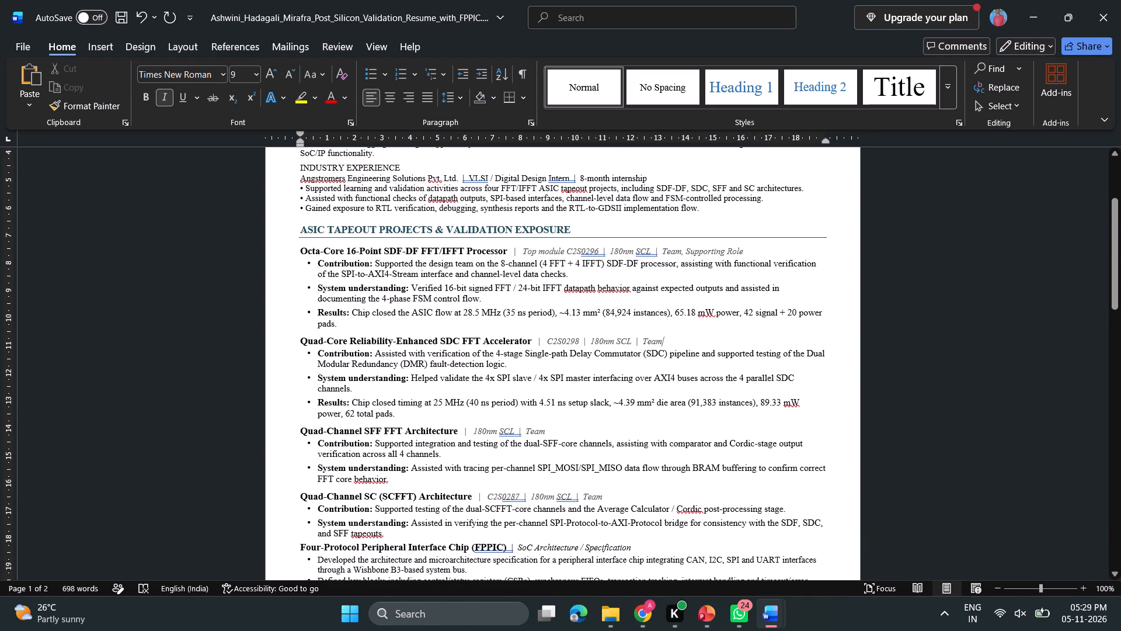
left_click_drag(747, 252, 683, 249)
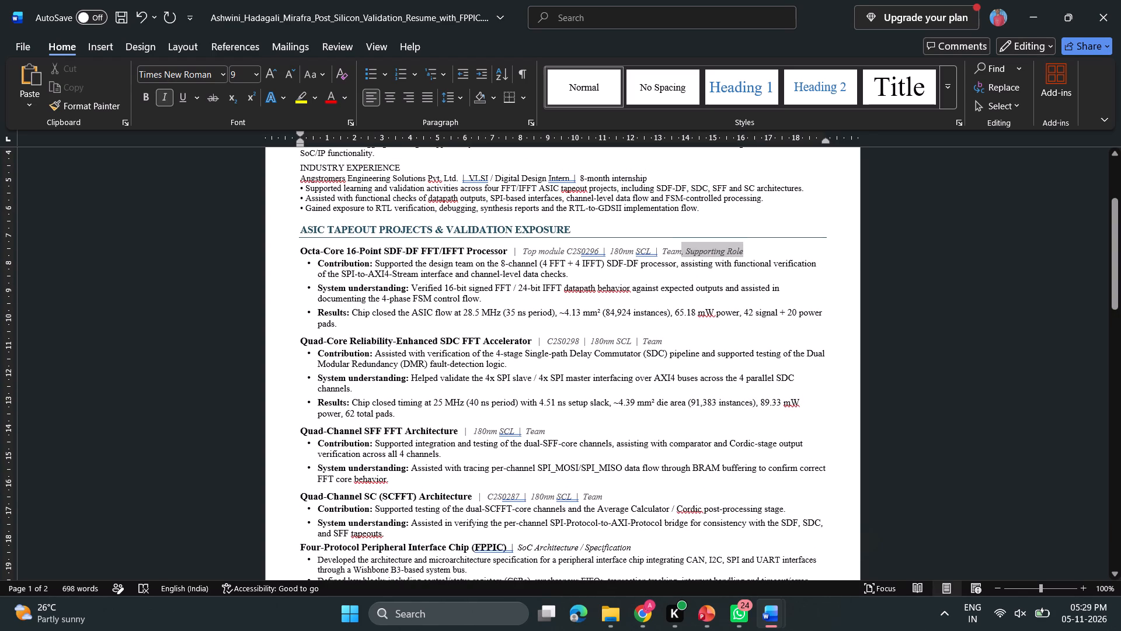
left_click_drag(683, 249, 683, 250)
key("BackSpace")
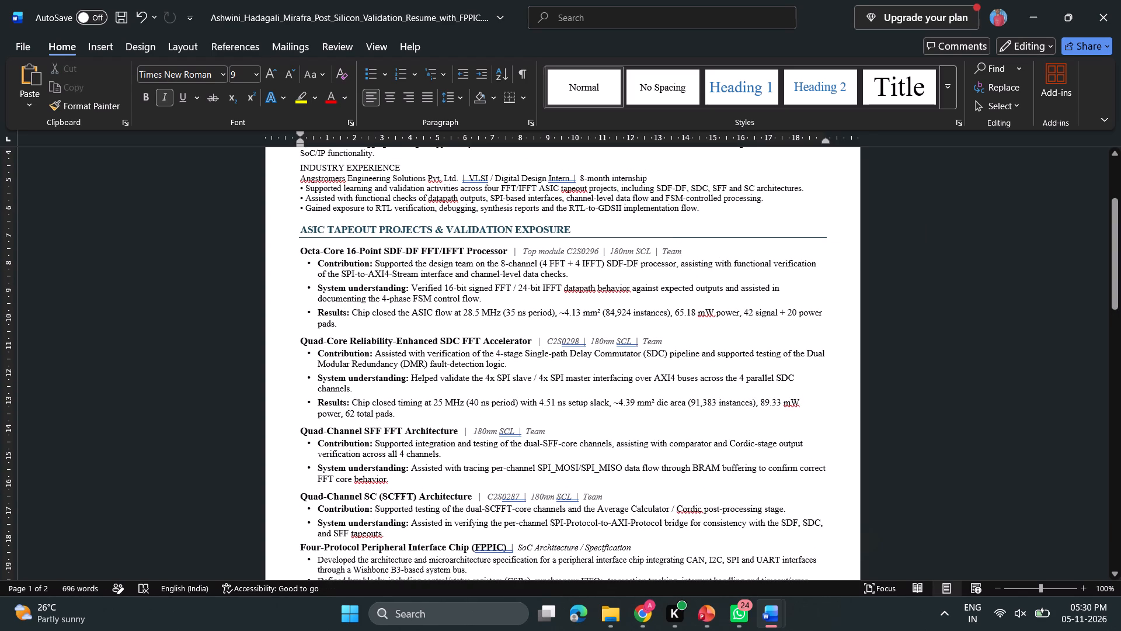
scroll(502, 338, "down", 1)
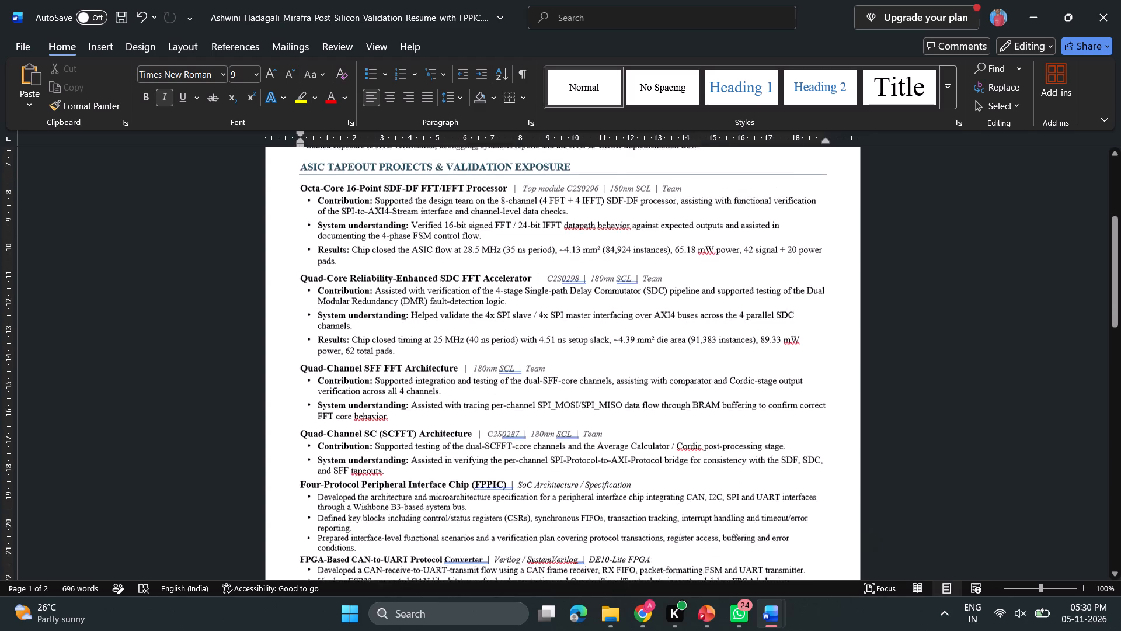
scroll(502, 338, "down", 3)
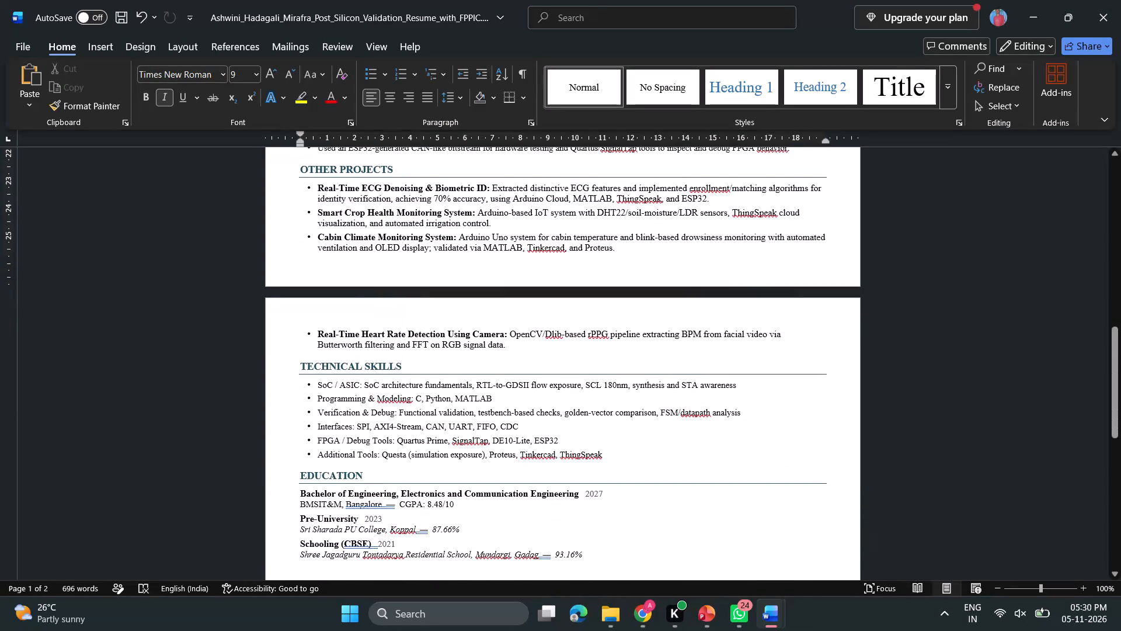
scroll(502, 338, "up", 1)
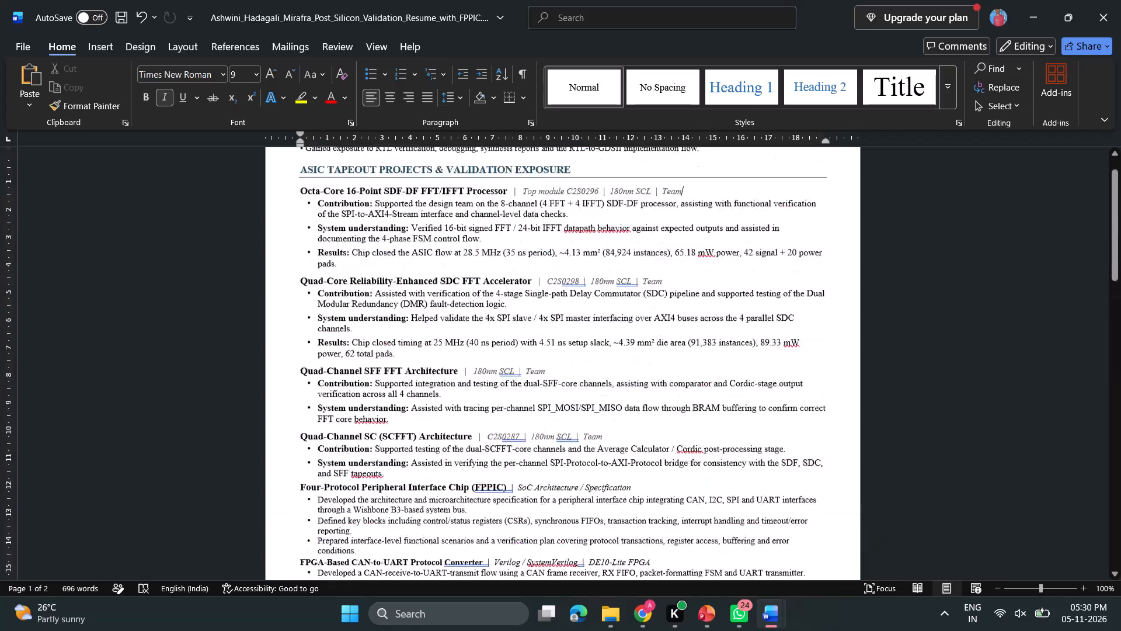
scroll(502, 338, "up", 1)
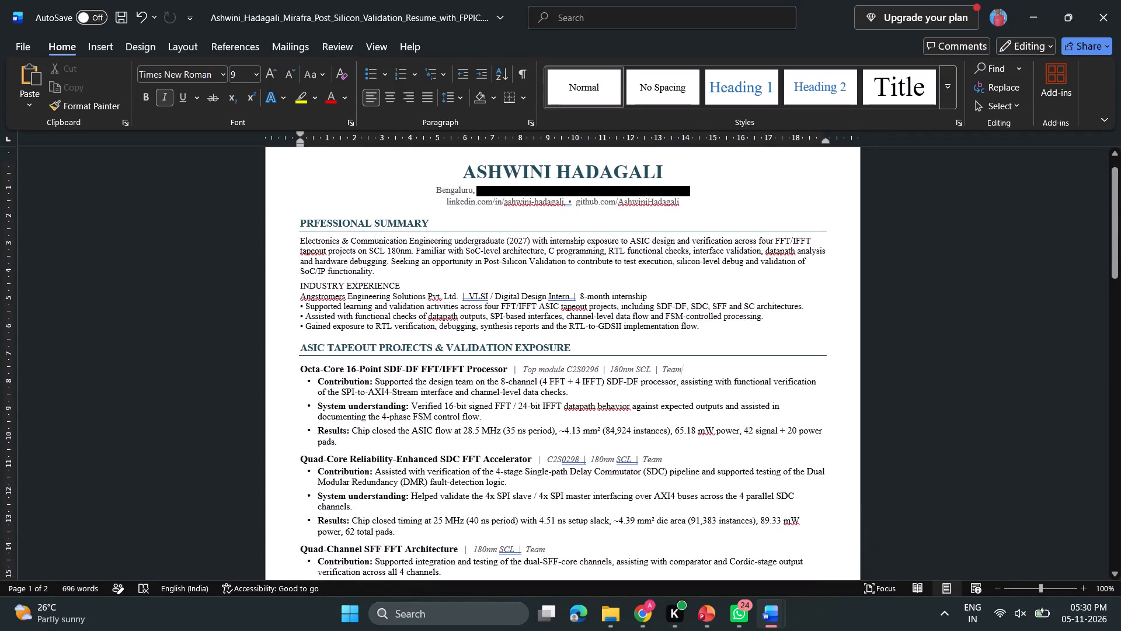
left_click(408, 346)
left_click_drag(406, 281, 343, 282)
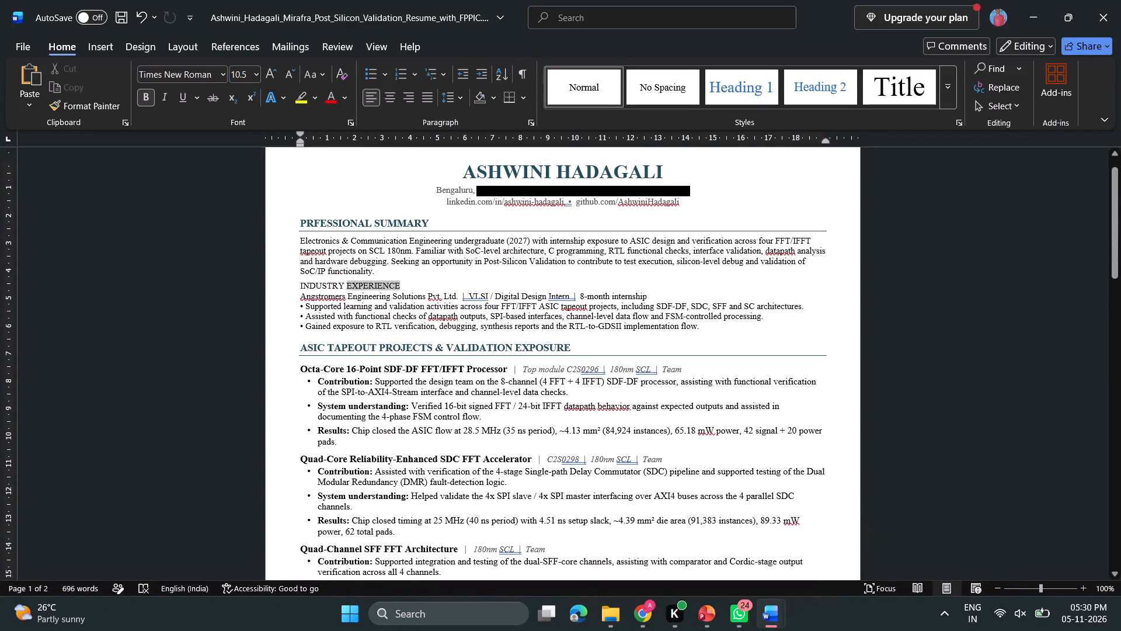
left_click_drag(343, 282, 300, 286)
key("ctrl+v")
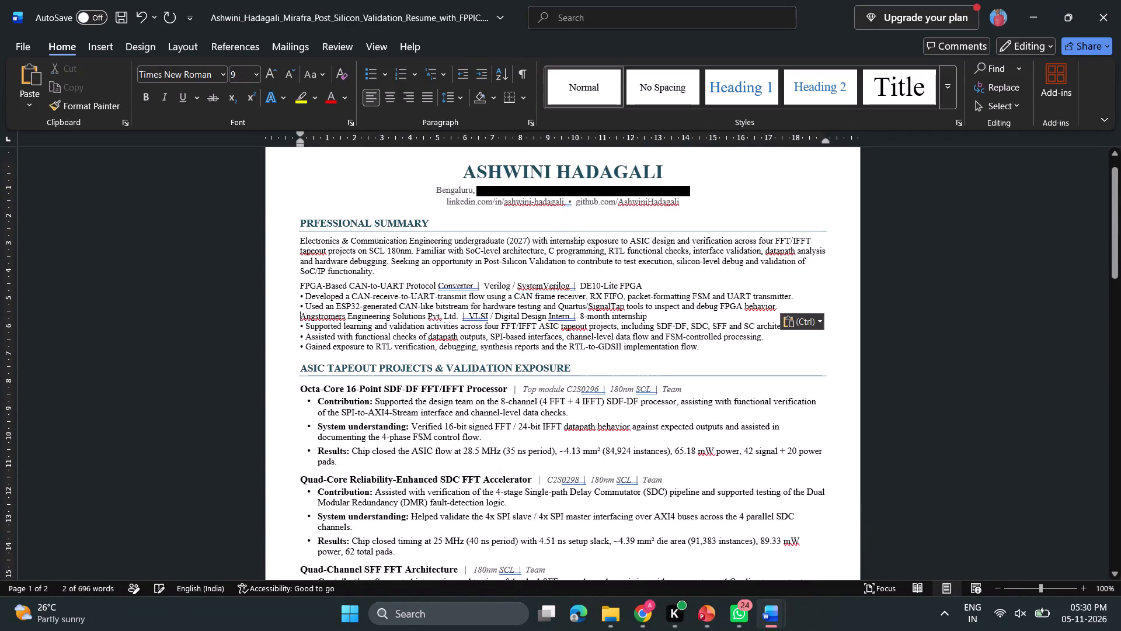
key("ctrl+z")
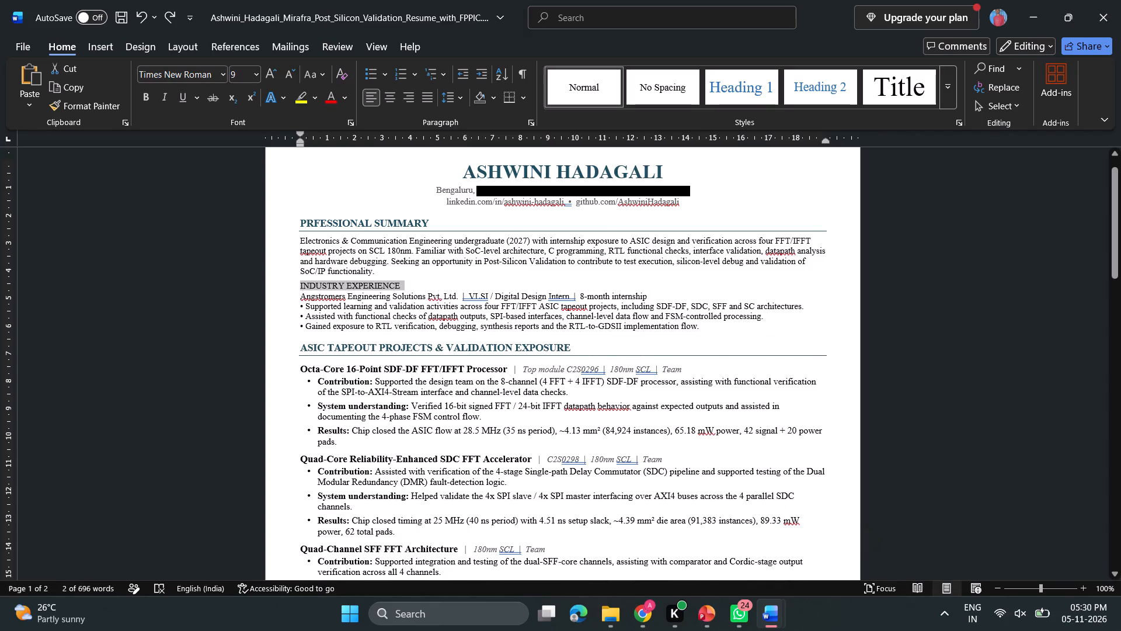
Replace the plain "INDUSTRY EXPERIENCE" line with a copy of the formatted "OTHER PROJECTS" heading.
scroll(575, 345, "down", 2)
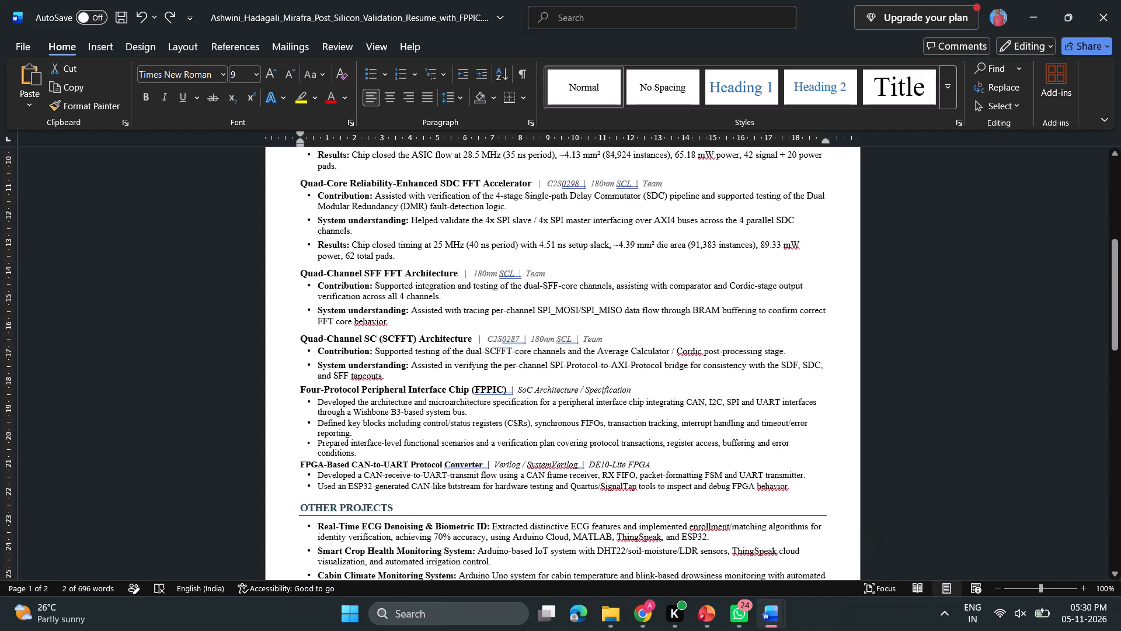
left_click_drag(401, 505, 305, 511)
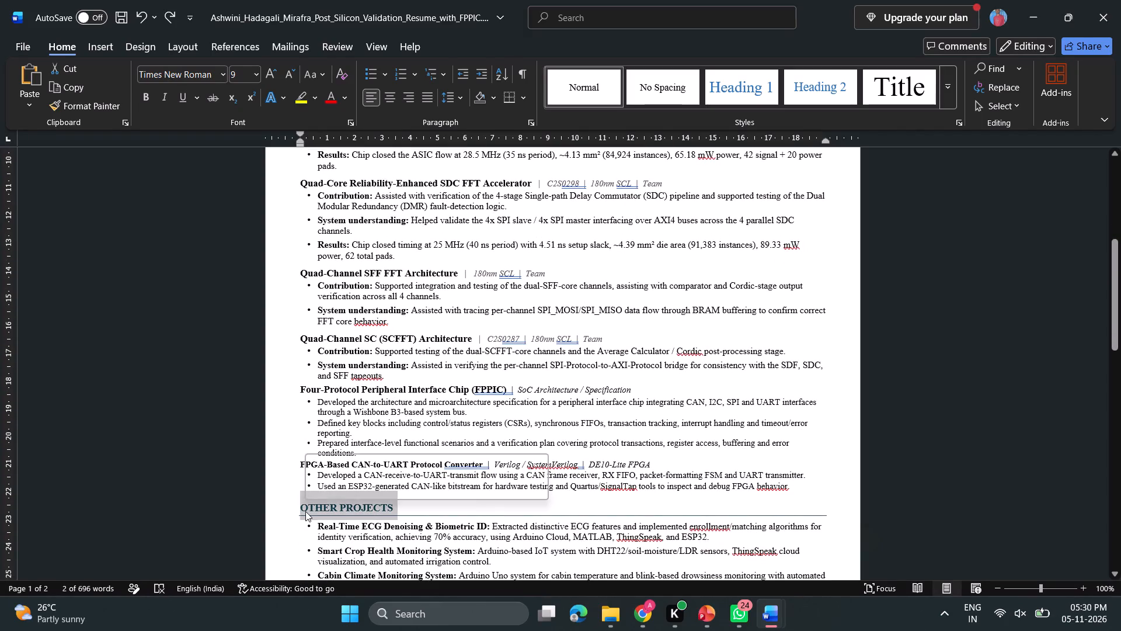
key("ctrl+c")
scroll(380, 352, "up", 5)
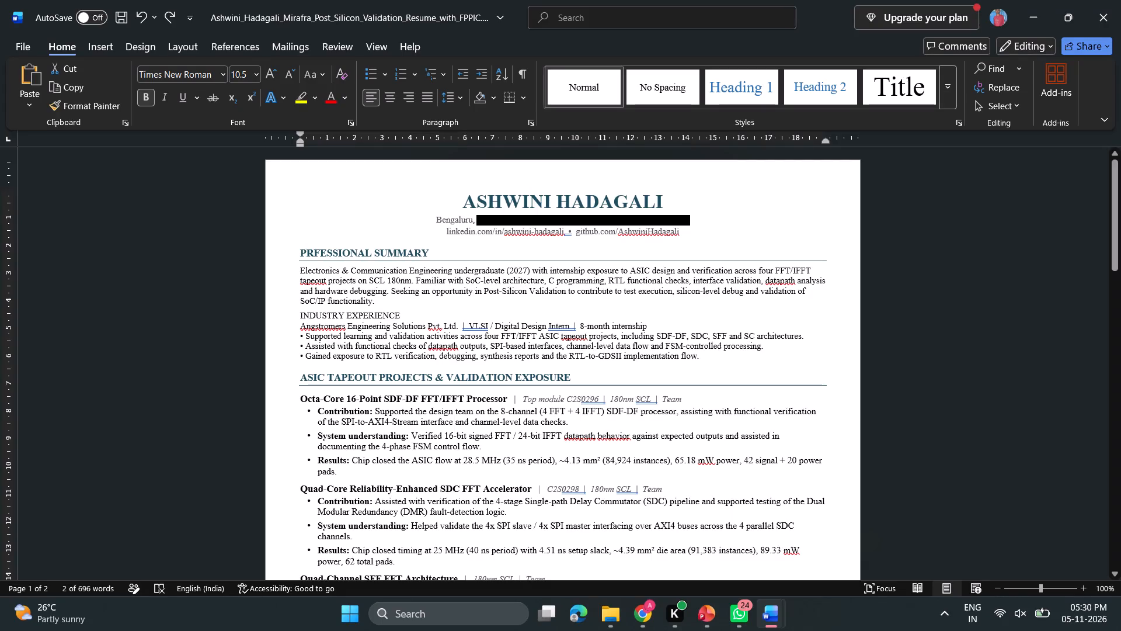
left_click_drag(404, 314, 350, 317)
left_click_drag(350, 317, 295, 318)
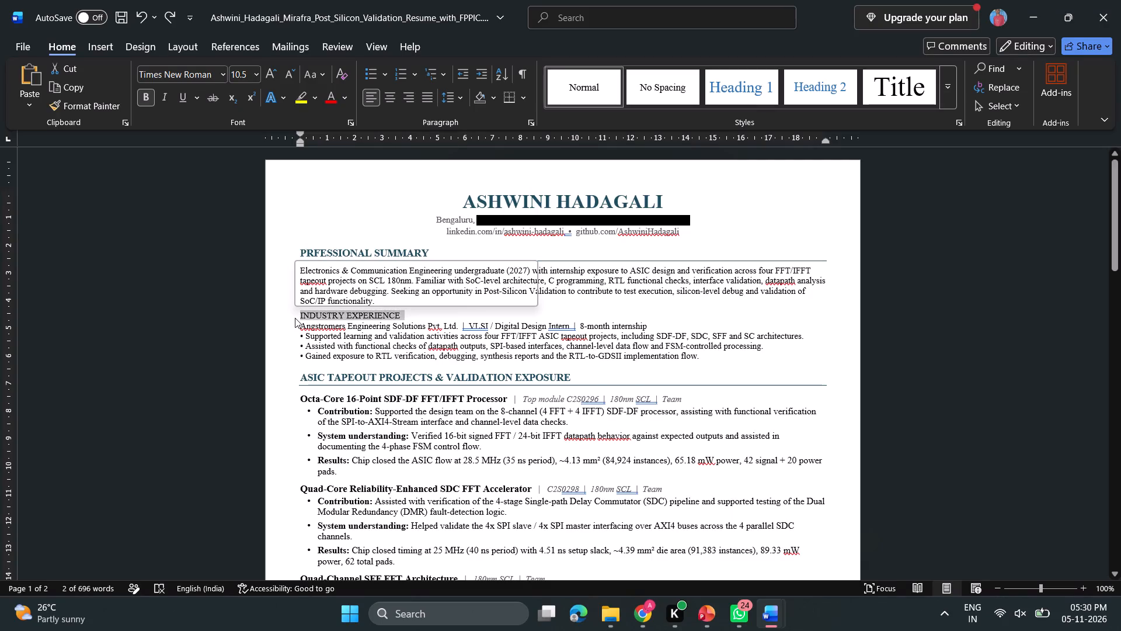
key("ctrl+v")
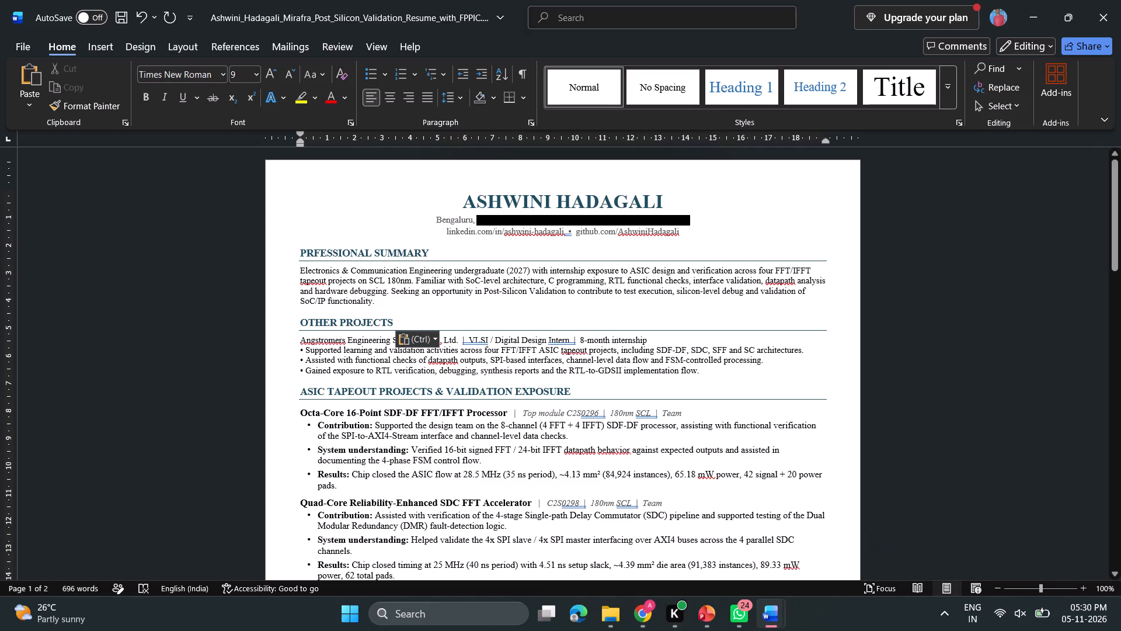
Change the text of the copied heading above the internship entry to "WORK EXPERIENCE".
left_click(393, 321)
key("BackSpace")
key("BackSpace")
key("BackSpace")
key("BackSpace")
key("BackSpace")
key("BackSpace")
key("BackSpace")
key("BackSpace")
key("BackSpace")
key("BackSpace")
key("BackSpace")
key("BackSpace")
key("BackSpace")
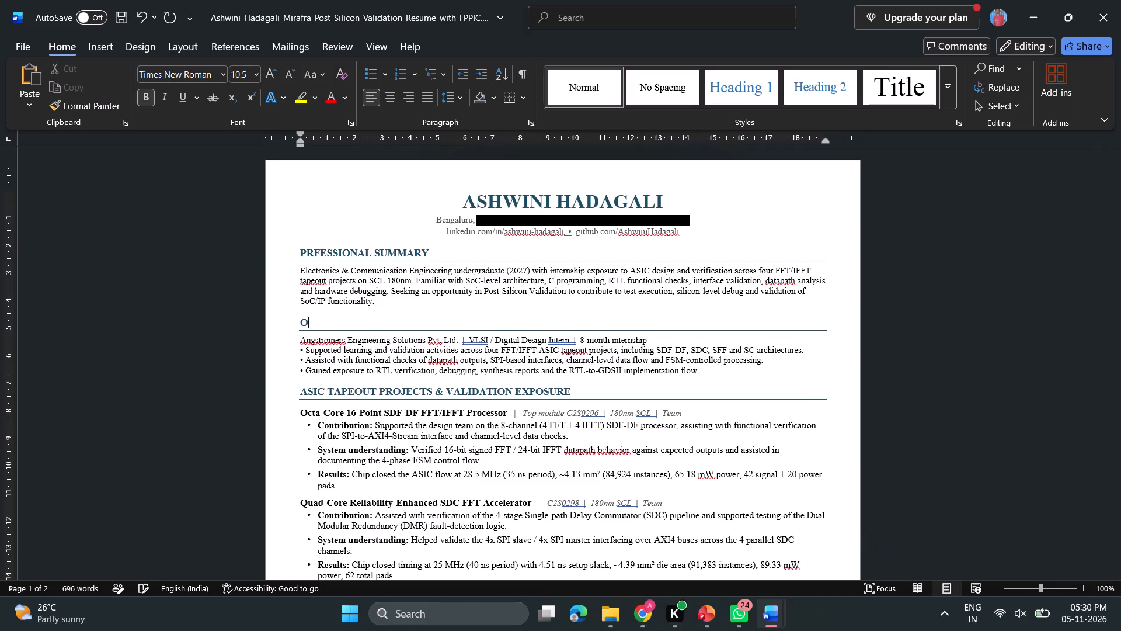
key("BackSpace")
type("WORK E")
type("XPERIENCE")
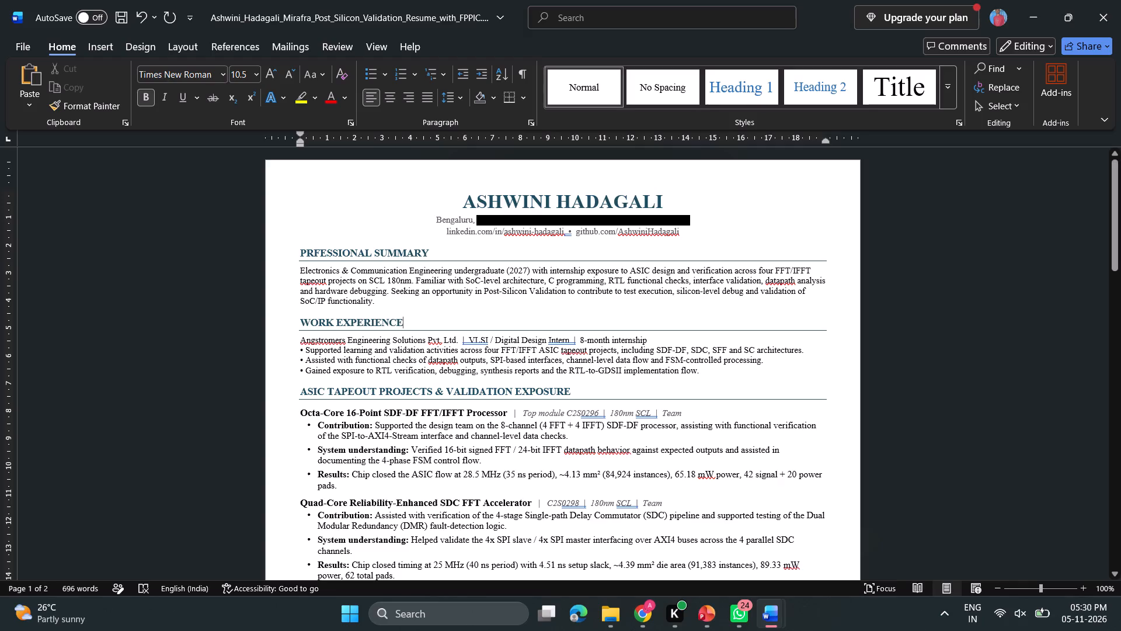
Make the company name "Angstromers Engineering Solutions Pvt. Ltd." bold in the work experience entry.
left_click_drag(458, 338, 408, 343)
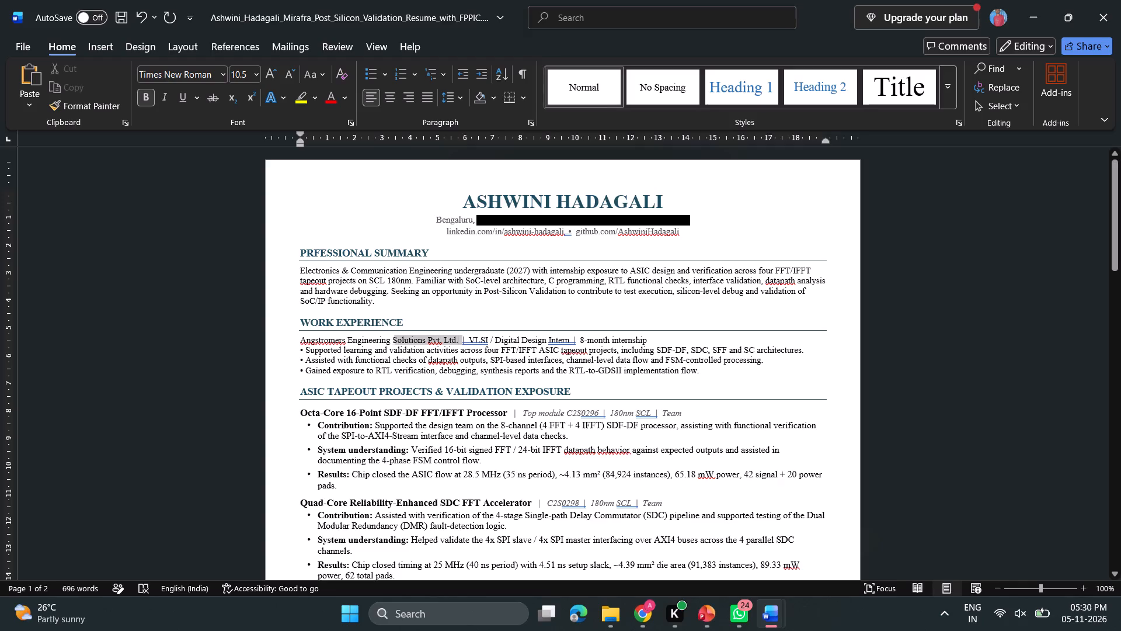
left_click_drag(408, 343, 312, 338)
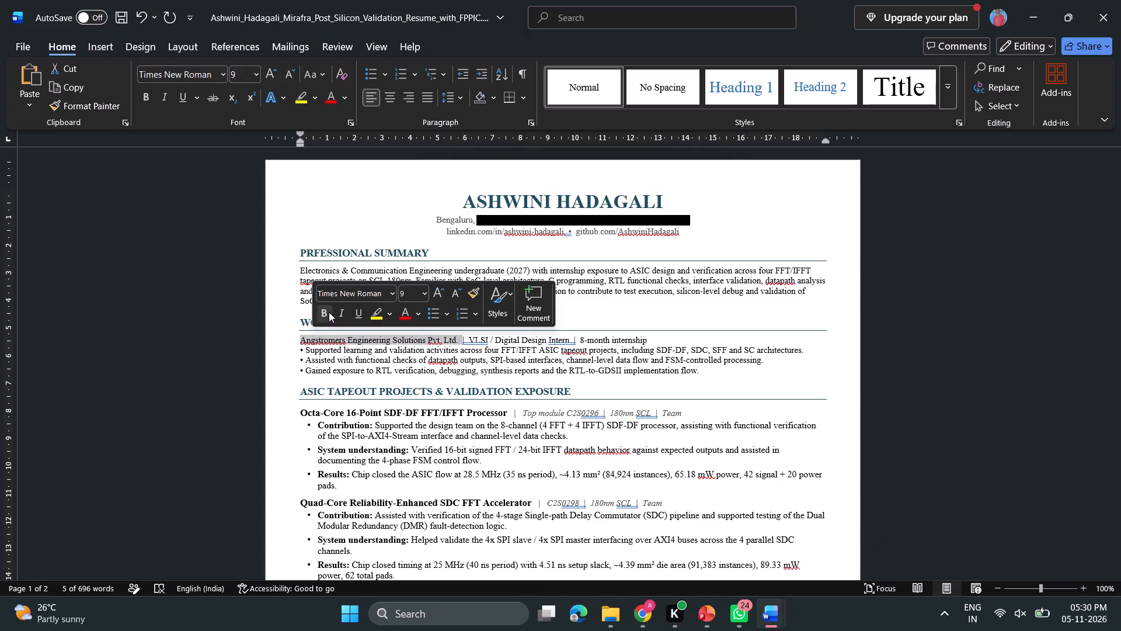
left_click(324, 313)
left_click(377, 392)
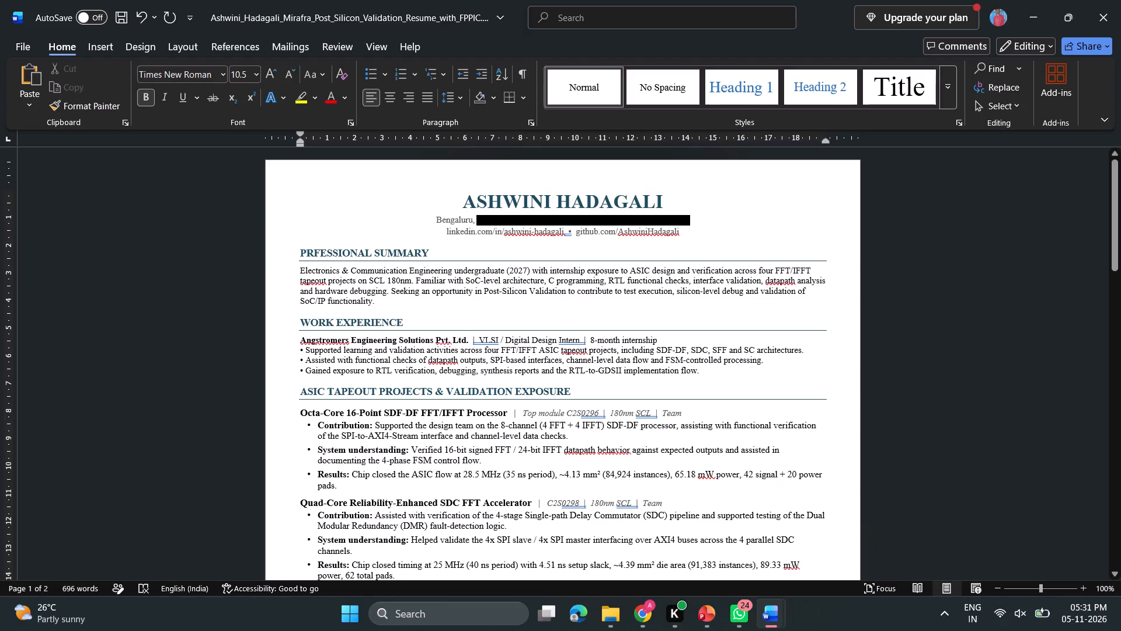
Delete the space before "Digital" in the VLSI / Digital Design Intern title of the work experience entry.
scroll(570, 377, "down", 2)
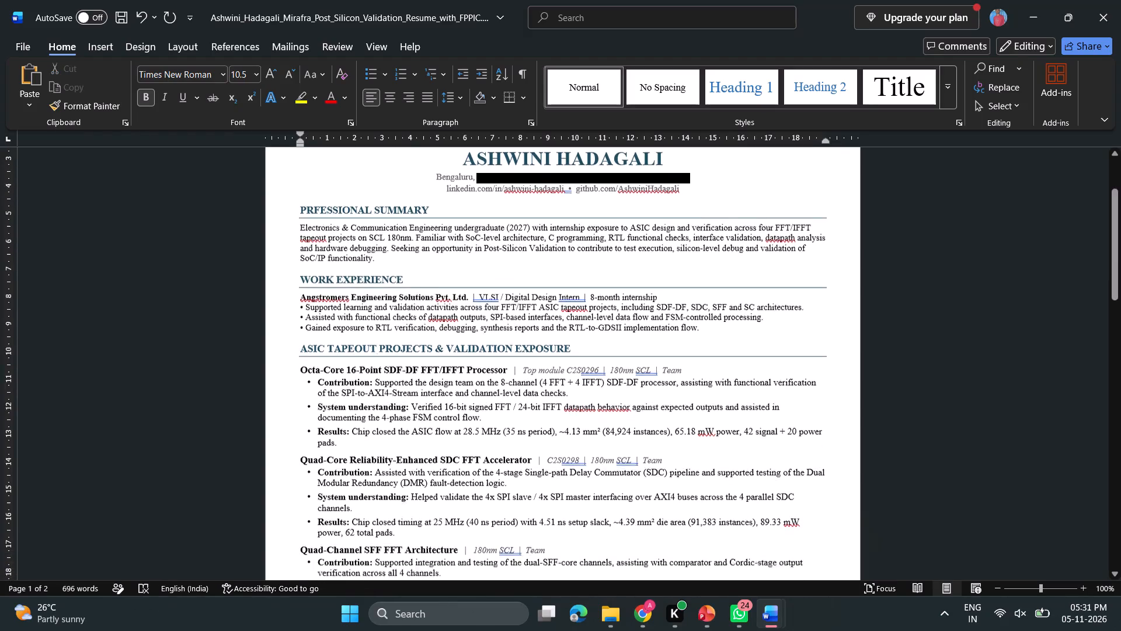
scroll(570, 377, "down", 1)
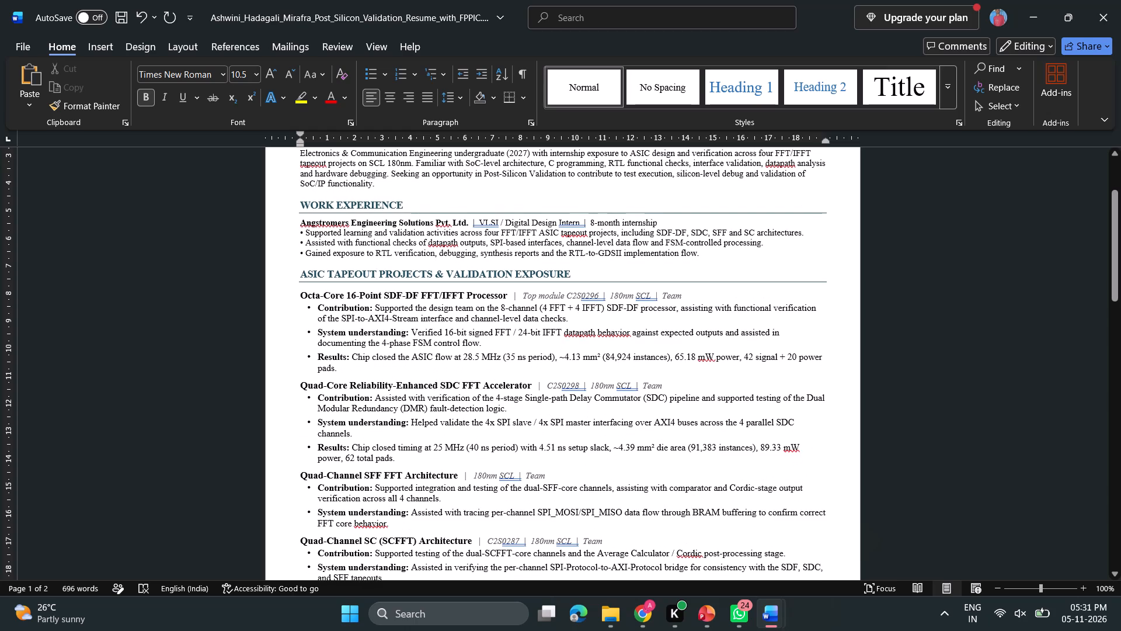
left_click(505, 222)
key("BackSpace")
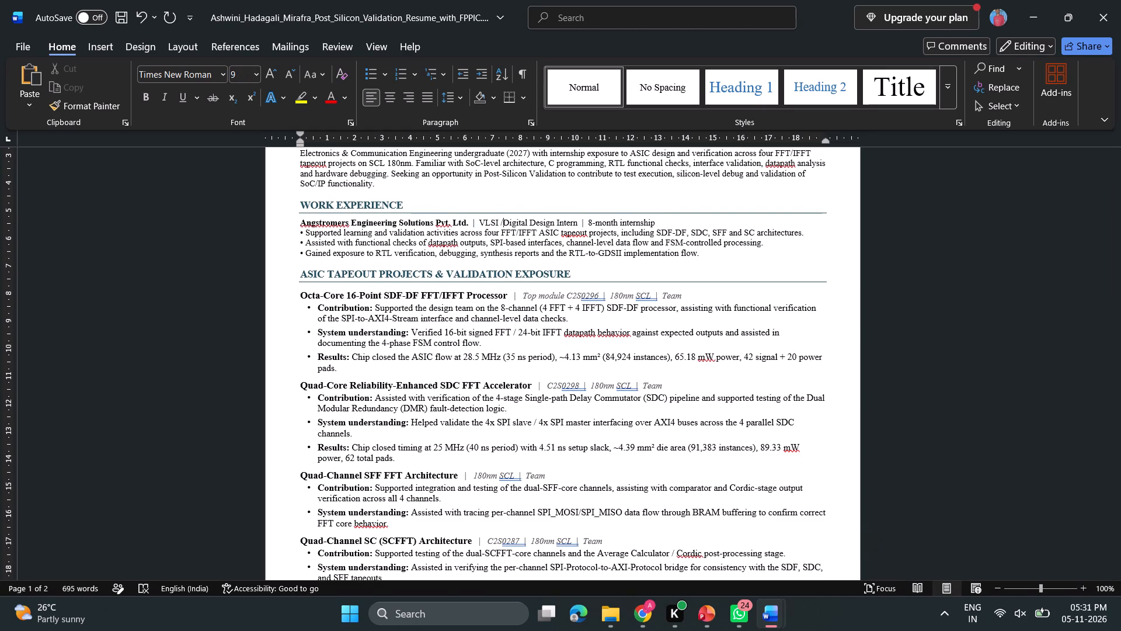
Review the resume from the tapeout projects through Education, and check the profile links under the name.
scroll(505, 222, "down", 3)
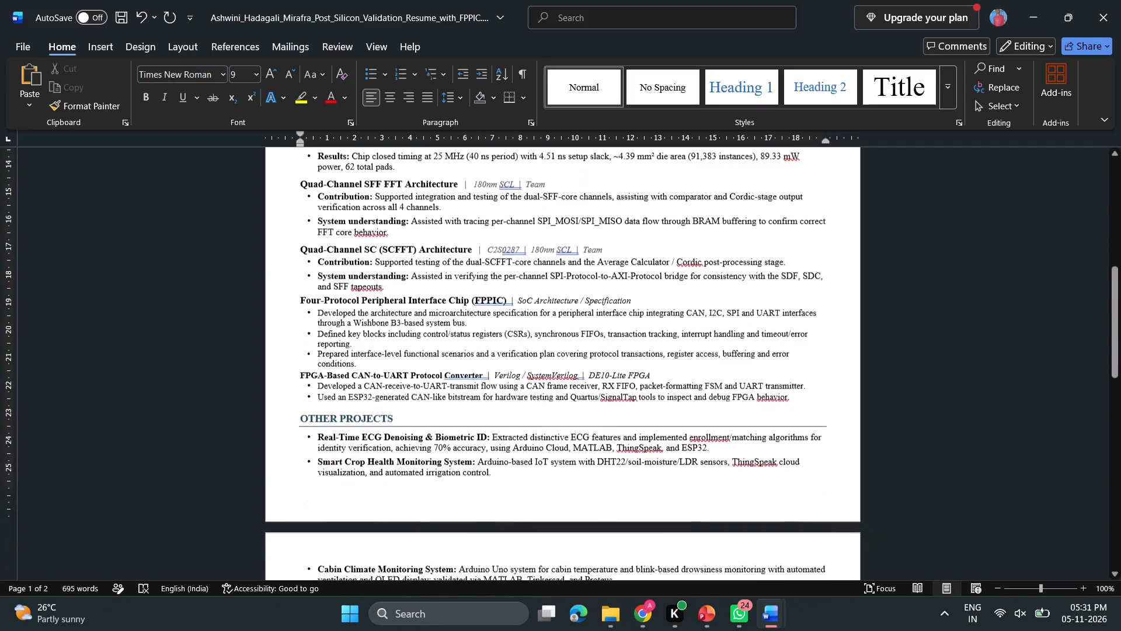
scroll(505, 222, "down", 2)
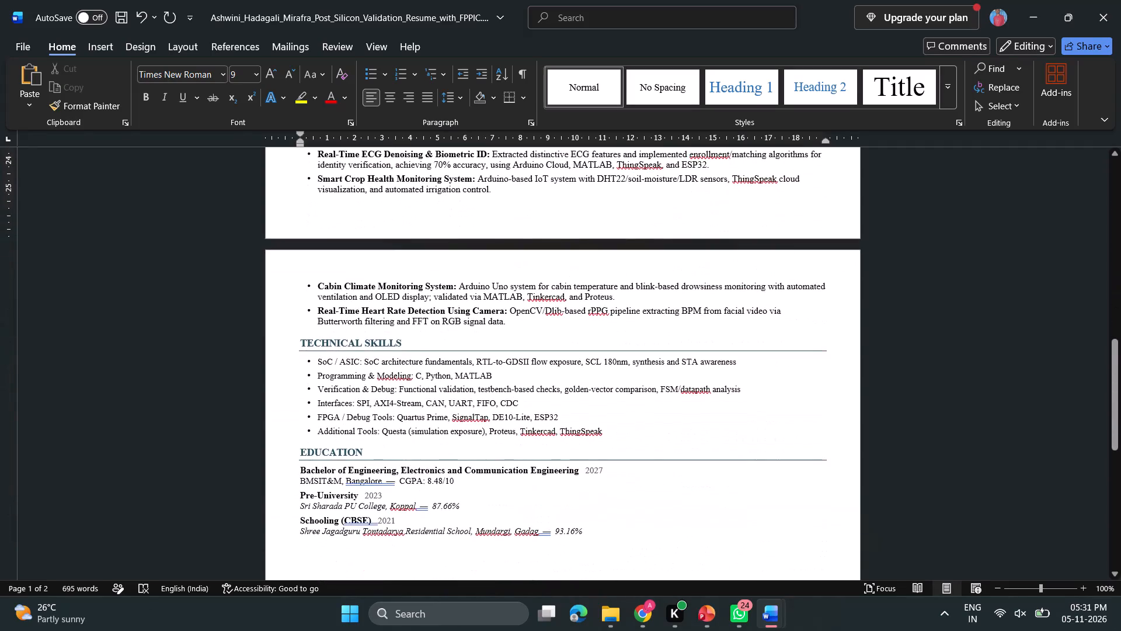
scroll(505, 222, "up", 7)
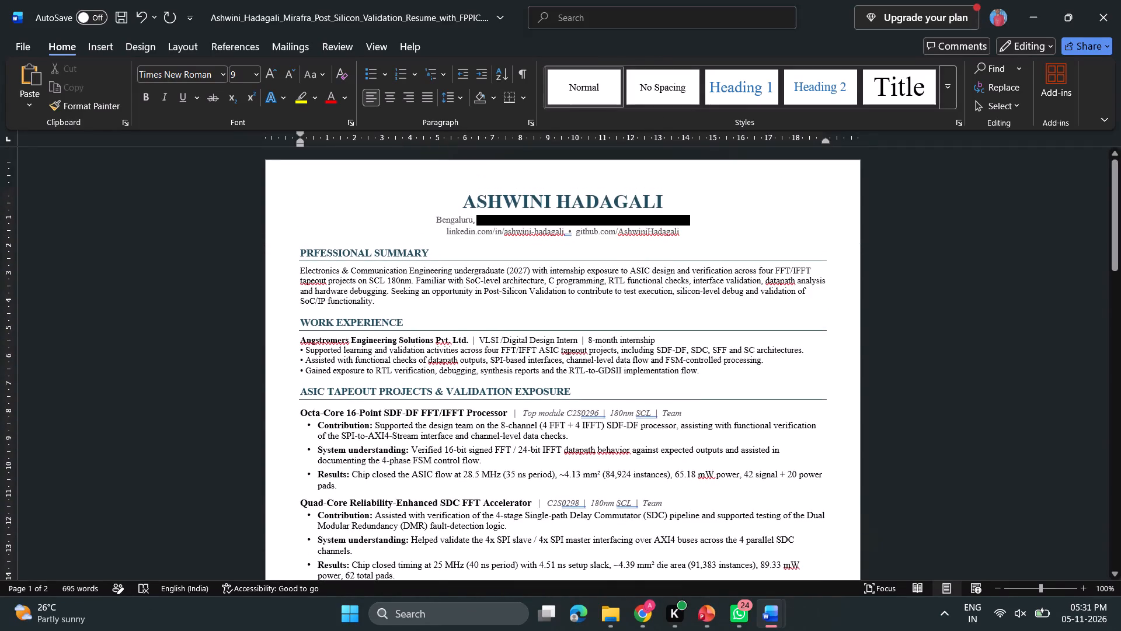
left_click_drag(681, 231, 462, 233)
left_click(380, 212)
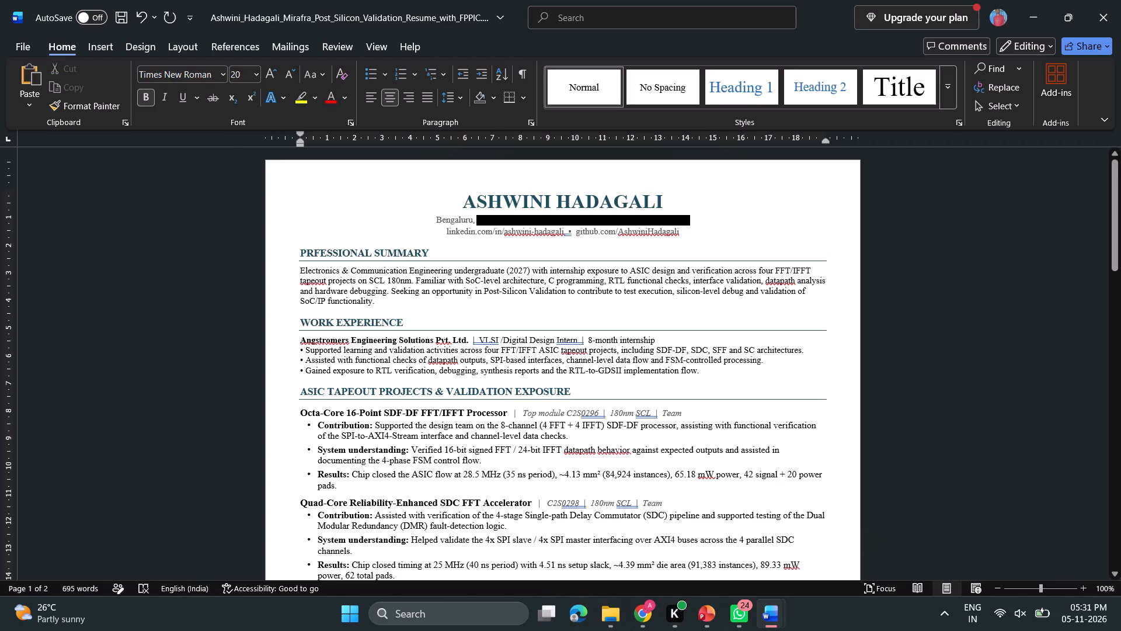
Save the resume as a Word document in the Ashwini folder on the Desktop, keeping its file name.
left_click(27, 47)
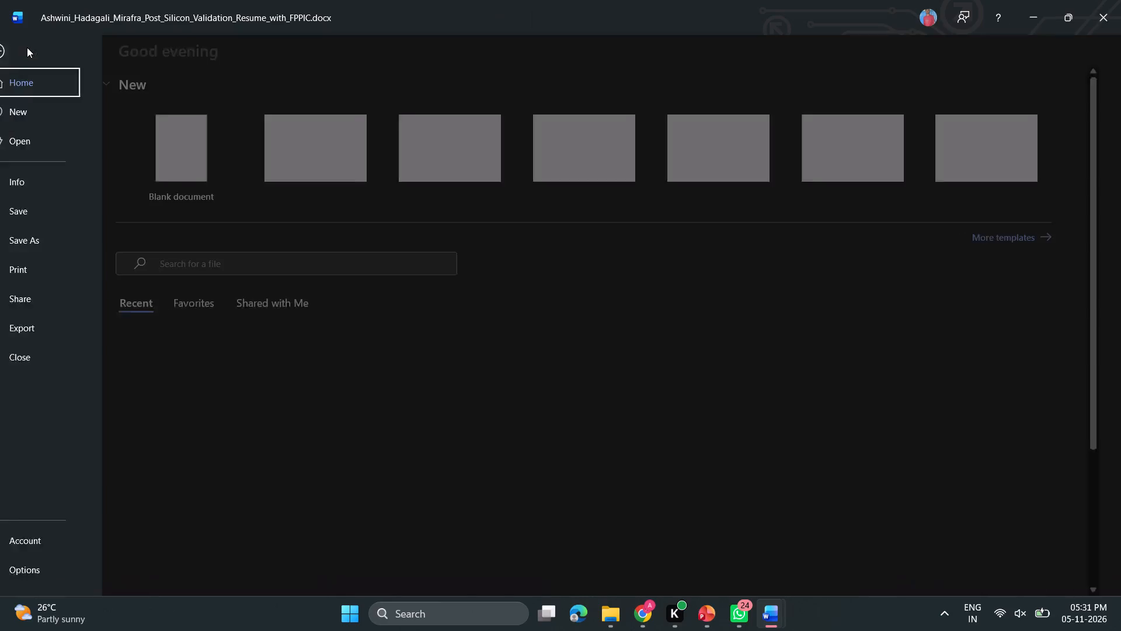
left_click(33, 240)
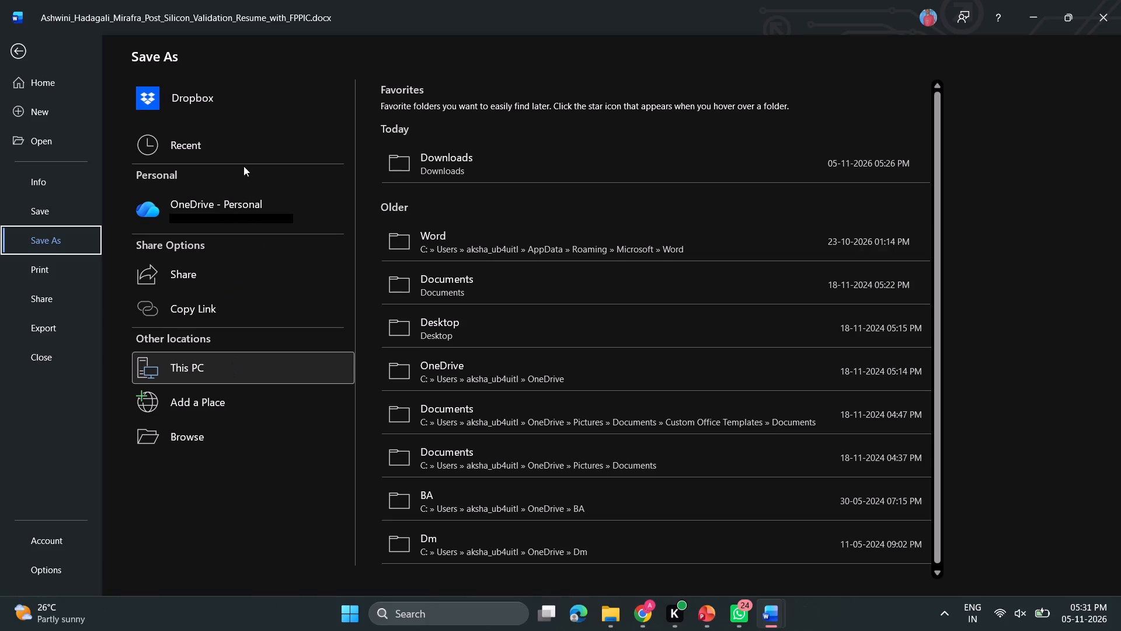
left_click(420, 161)
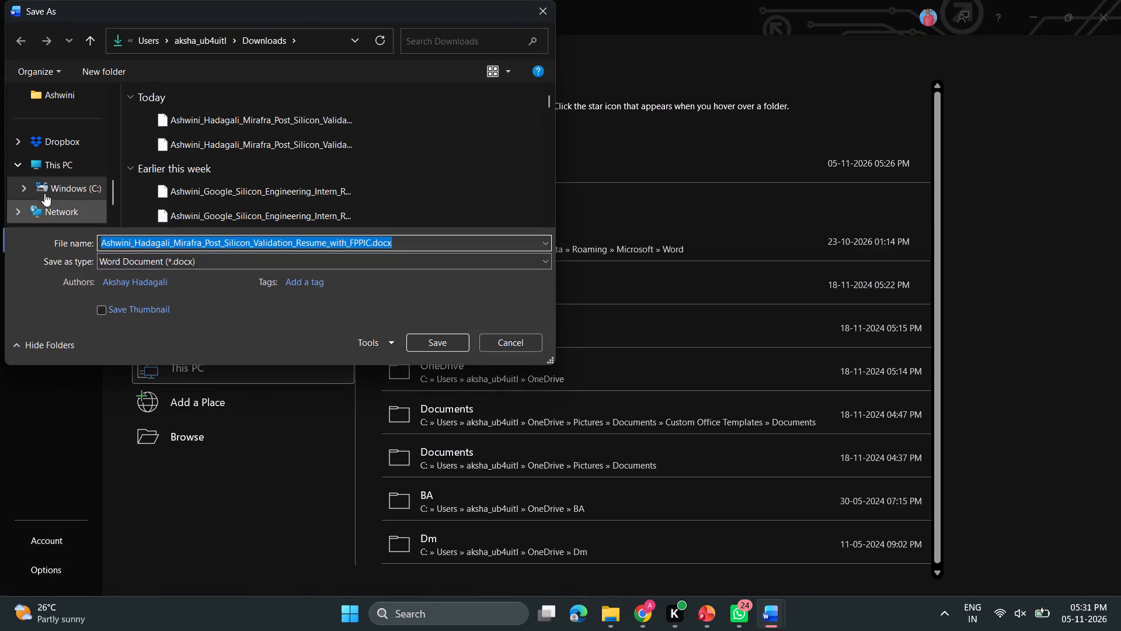
scroll(57, 144, "up", 3)
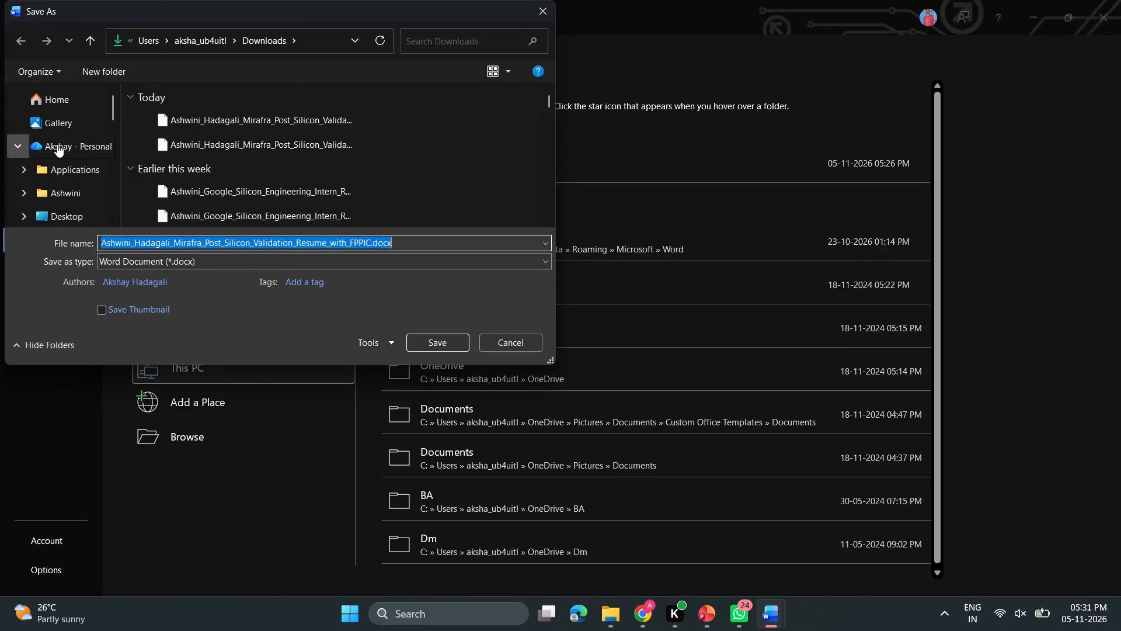
scroll(57, 155, "down", 1)
scroll(57, 155, "up", 1)
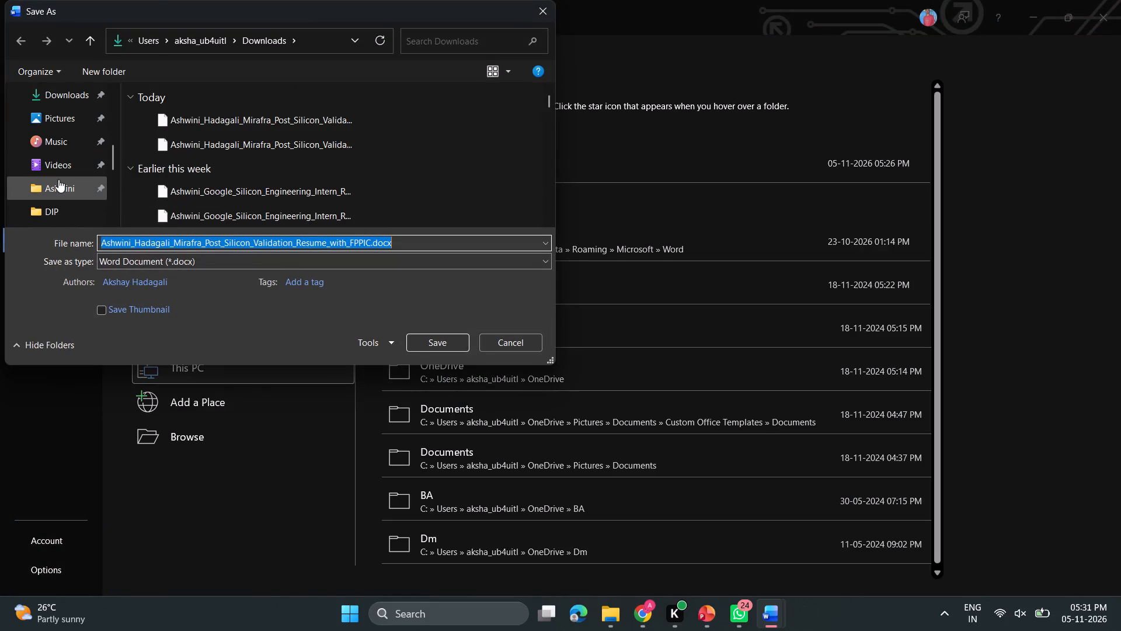
double_click(58, 183)
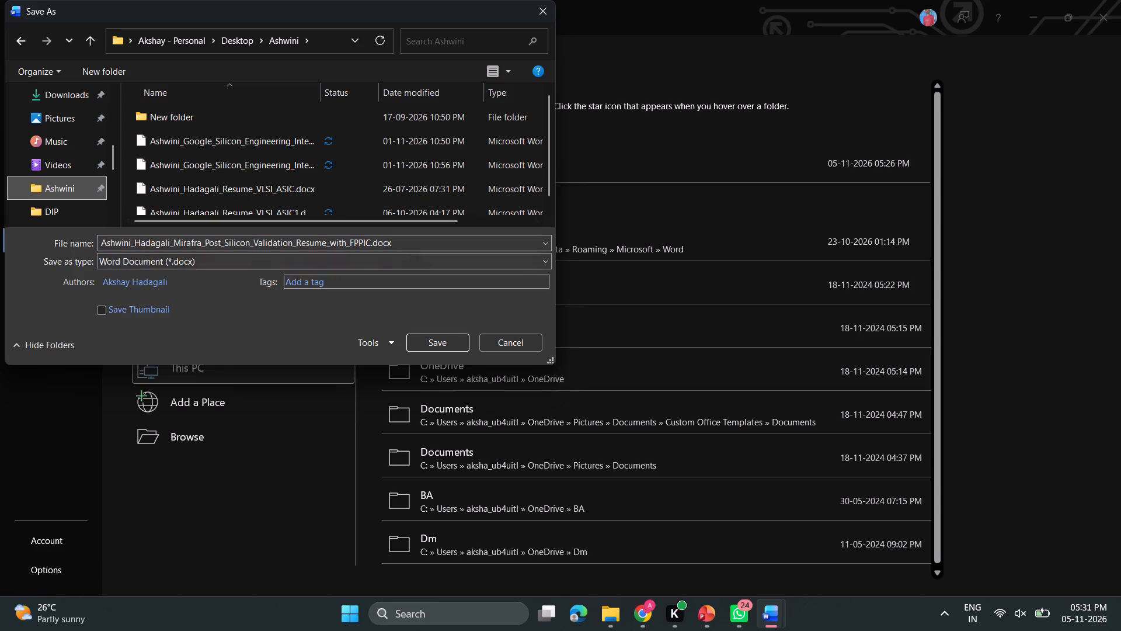
left_click(433, 348)
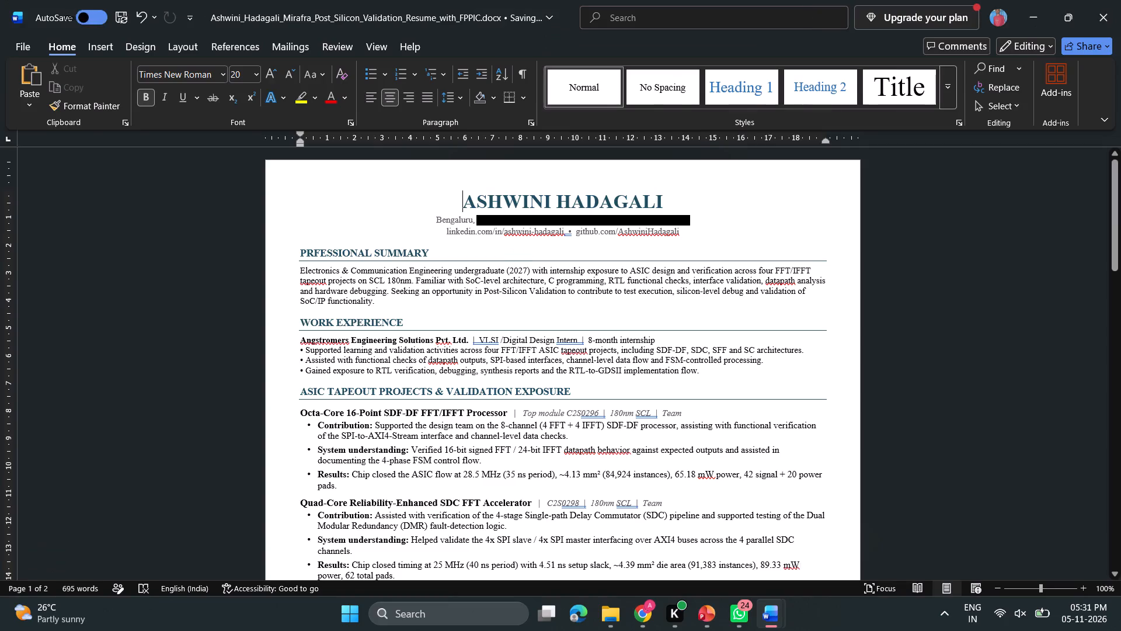
Save a PDF copy of the resume in the Desktop's Ashwini folder, keeping its file name and standard optimization.
left_click(20, 44)
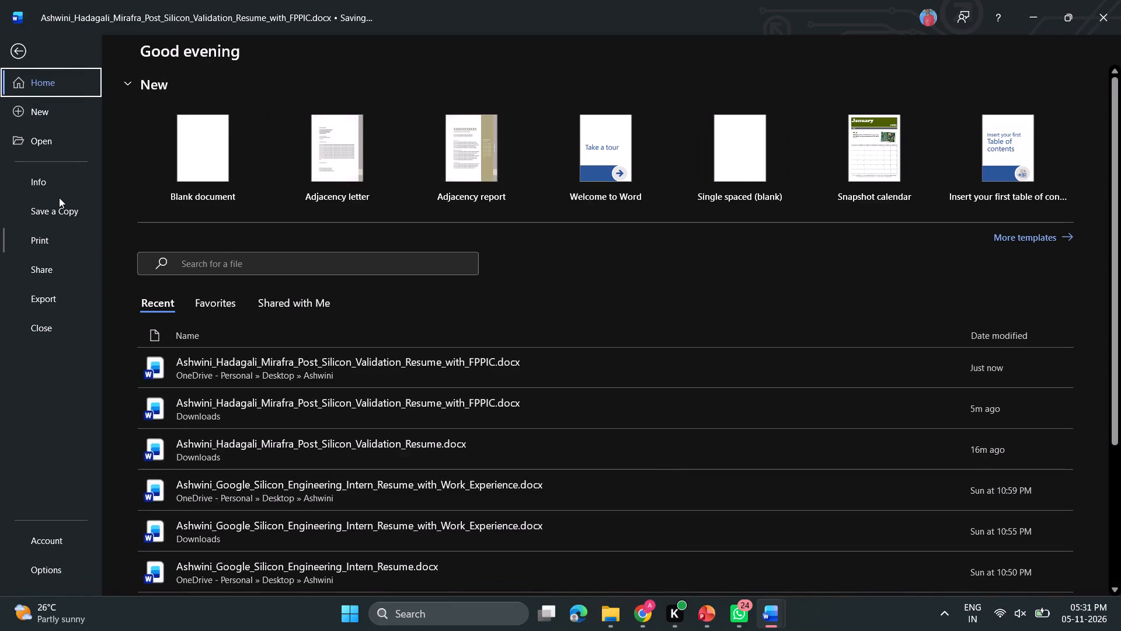
left_click(55, 211)
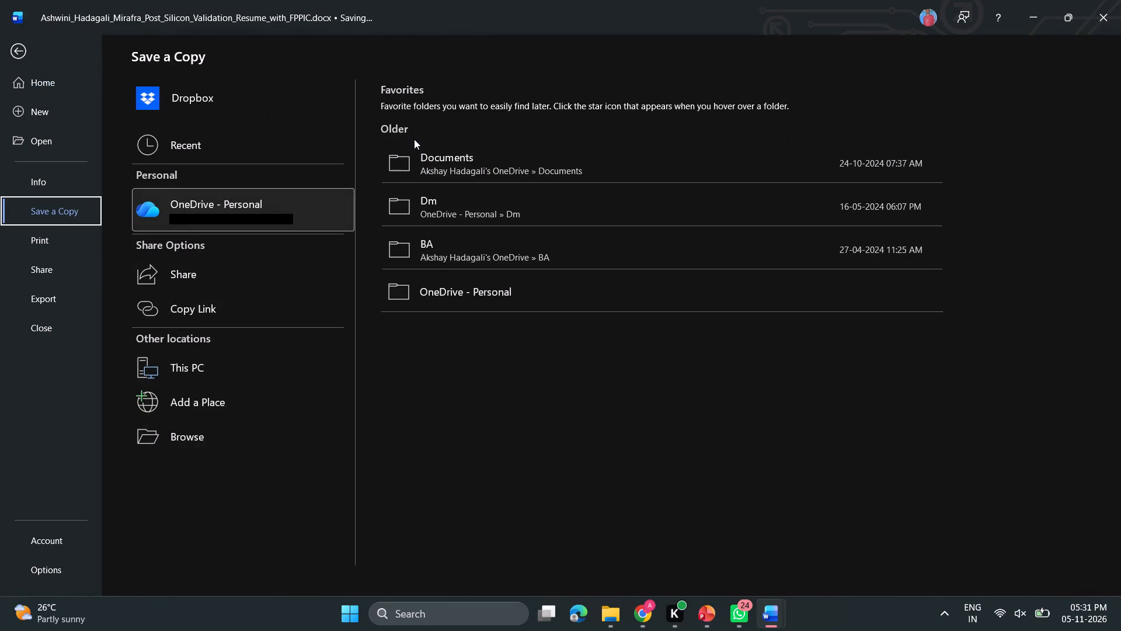
double_click(499, 168)
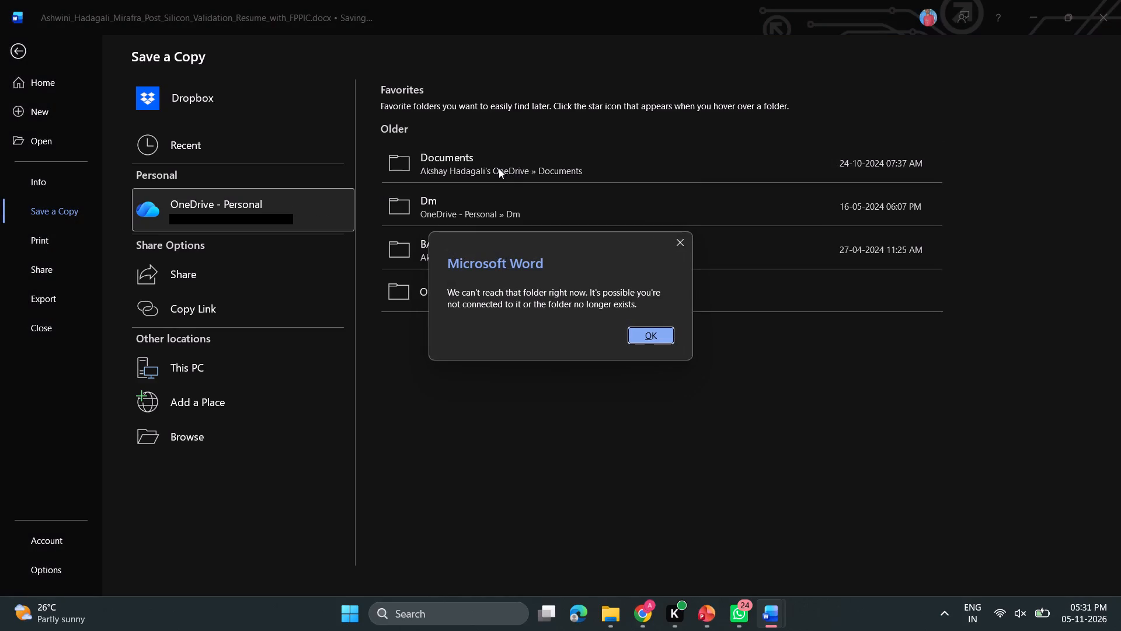
left_click(651, 332)
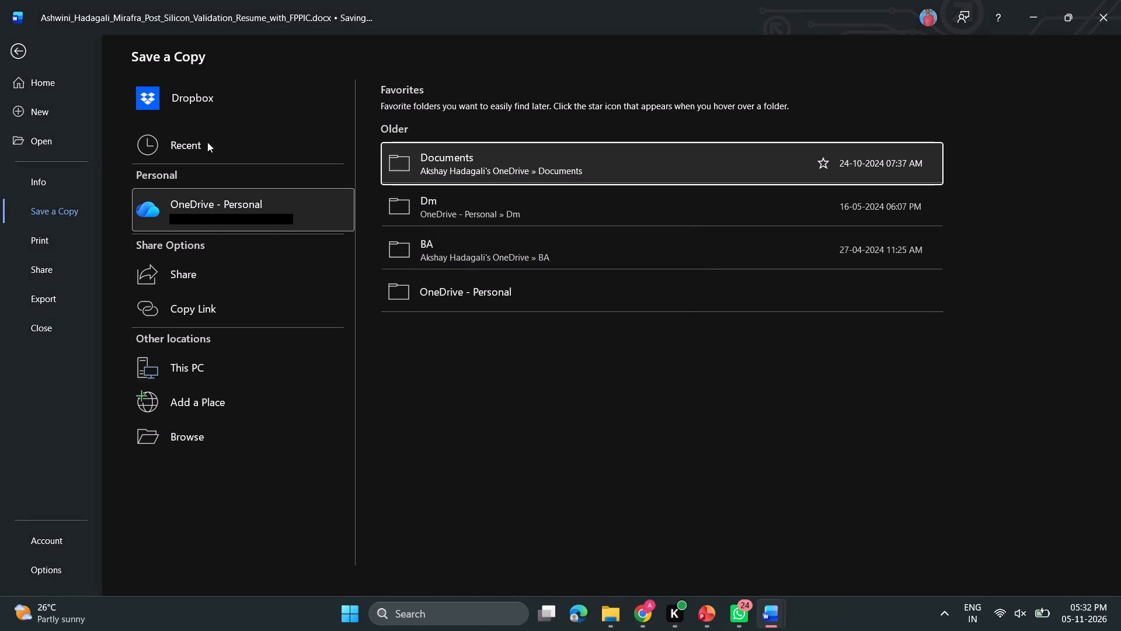
double_click(572, 300)
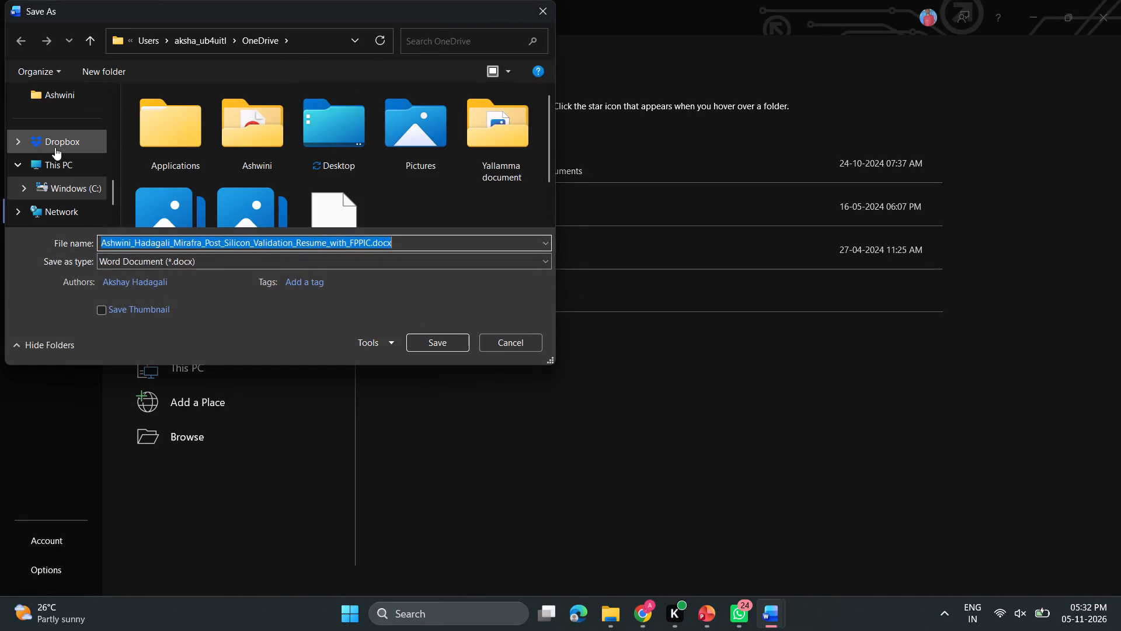
scroll(55, 147, "down", 1)
scroll(55, 147, "up", 1)
scroll(55, 147, "down", 1)
scroll(55, 147, "up", 1)
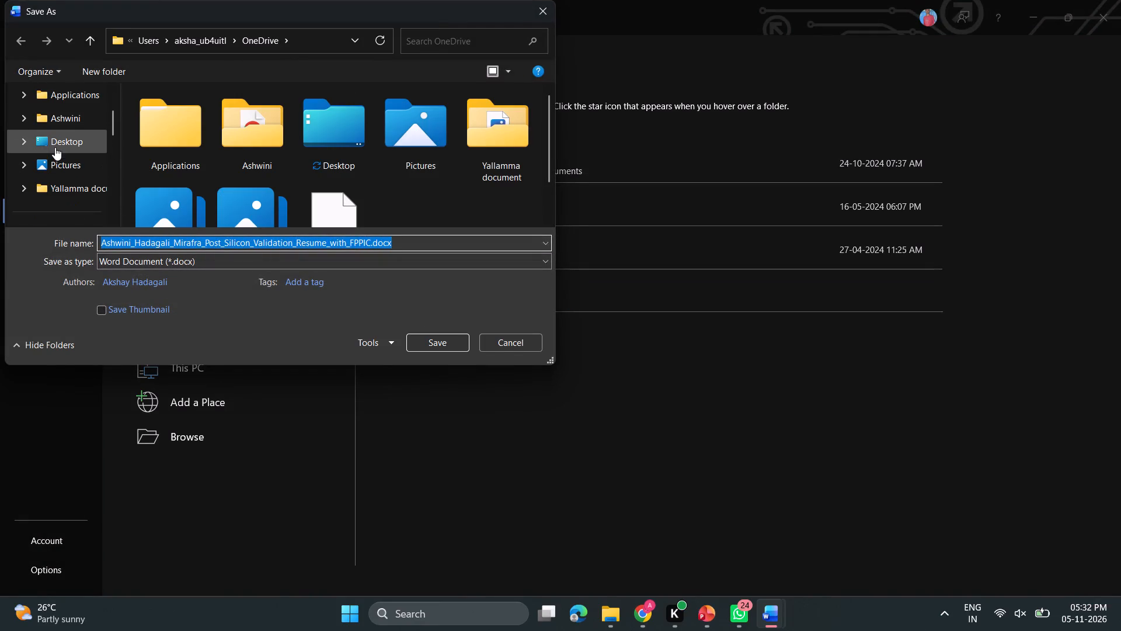
scroll(55, 147, "up", 1)
right_click(55, 147)
right_click(55, 147)
scroll(55, 147, "down", 2)
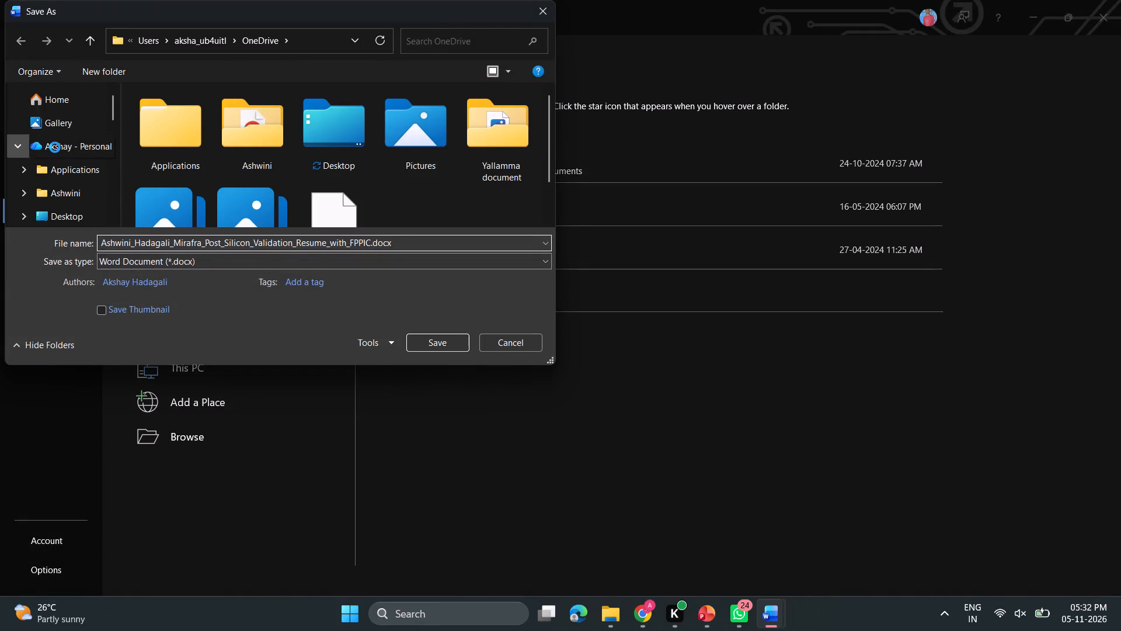
scroll(55, 147, "down", 1)
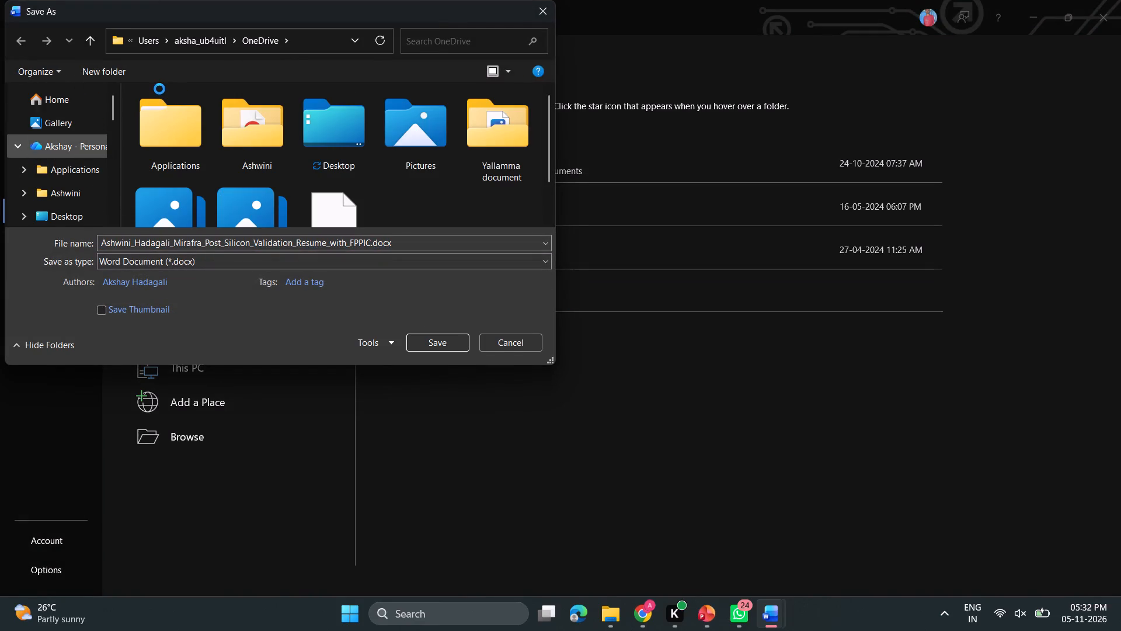
scroll(159, 89, "down", 5)
left_click(66, 110)
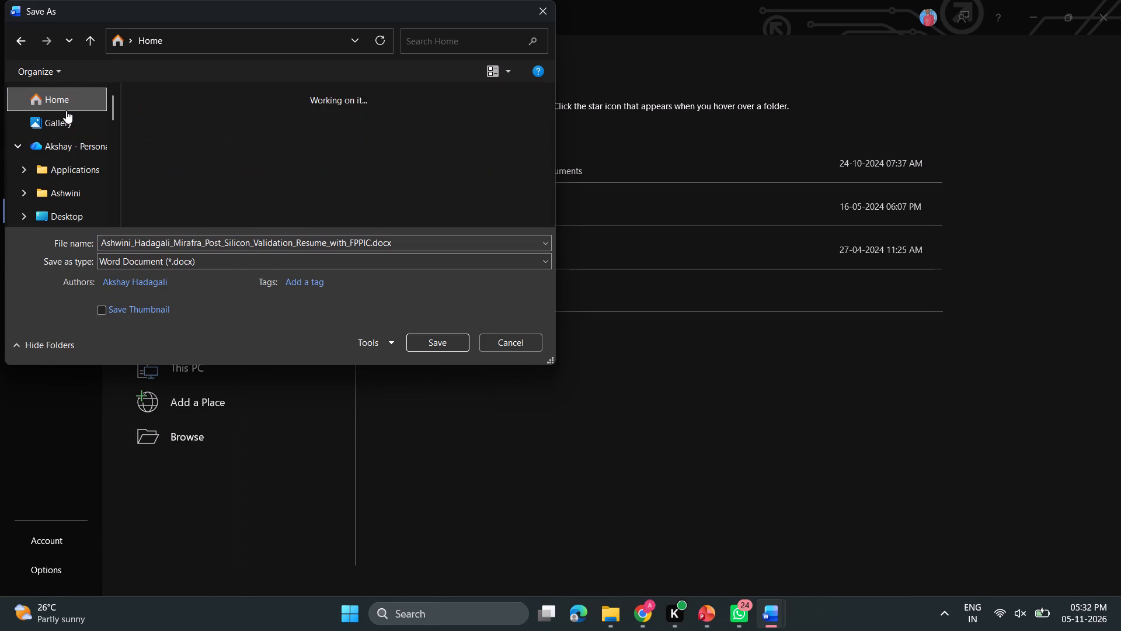
scroll(54, 176, "down", 1)
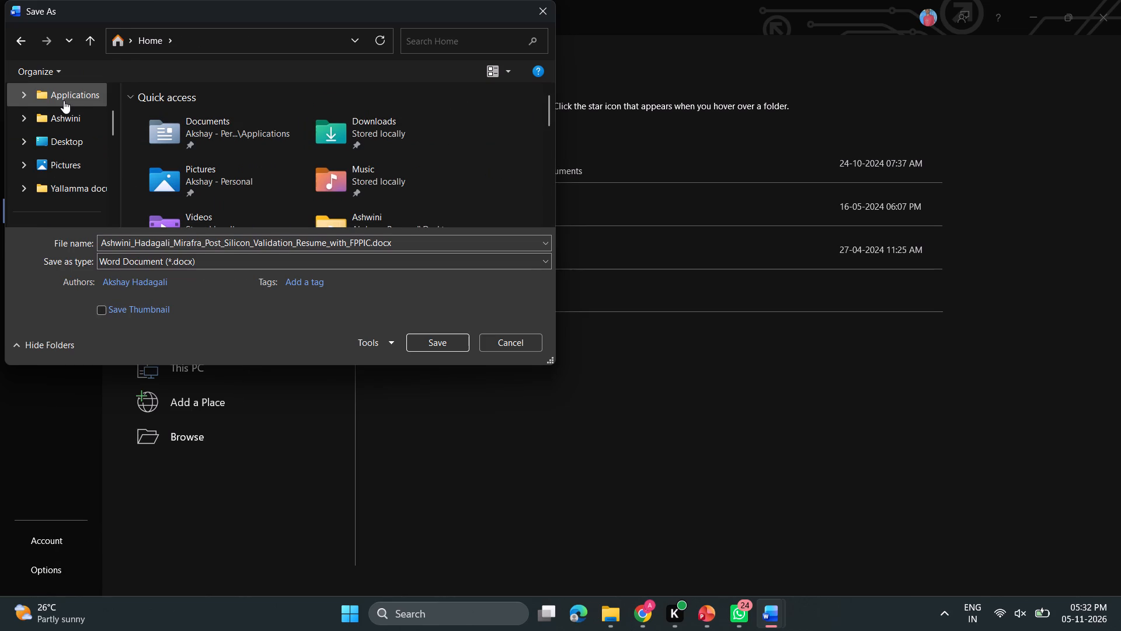
scroll(241, 171, "down", 1)
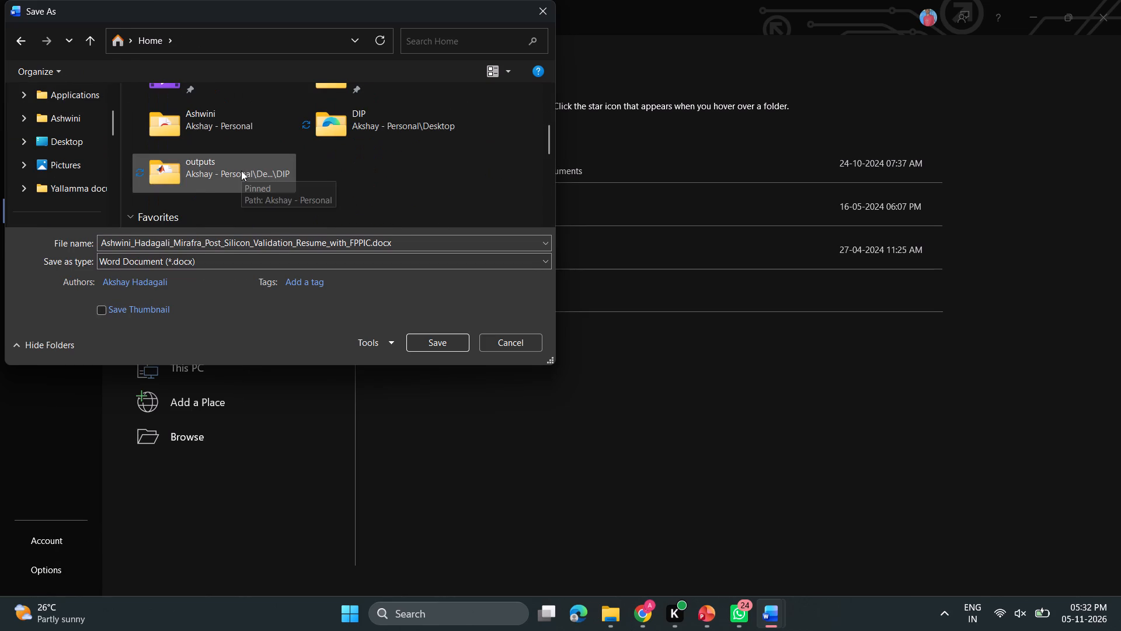
scroll(241, 171, "down", 1)
scroll(241, 171, "up", 1)
double_click(382, 109)
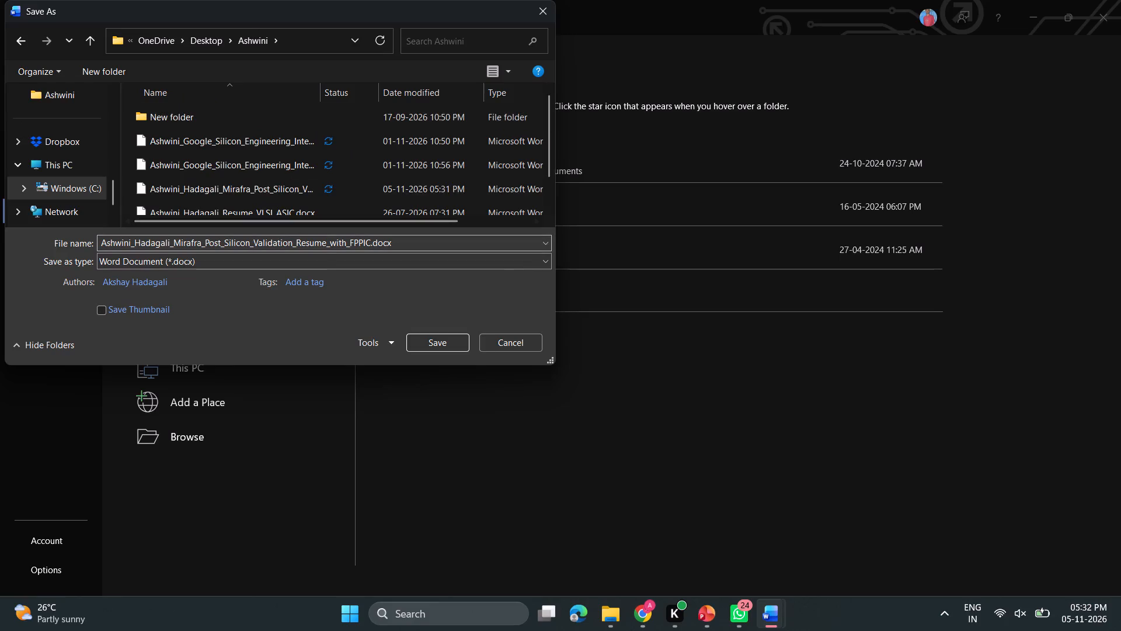
left_click(313, 267)
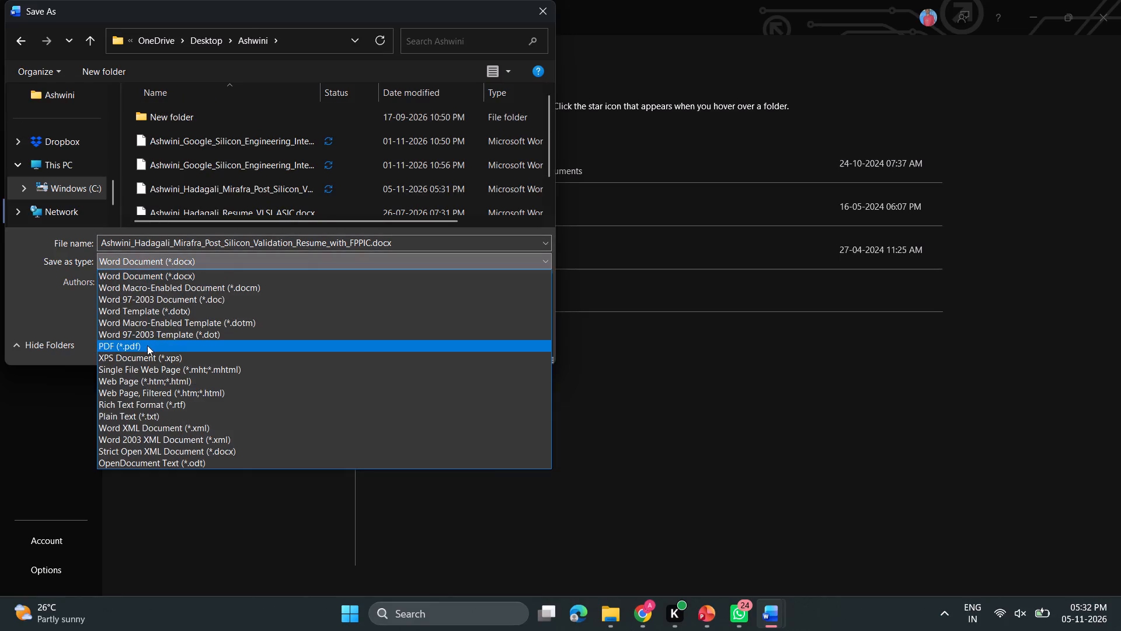
left_click(147, 345)
left_click(451, 377)
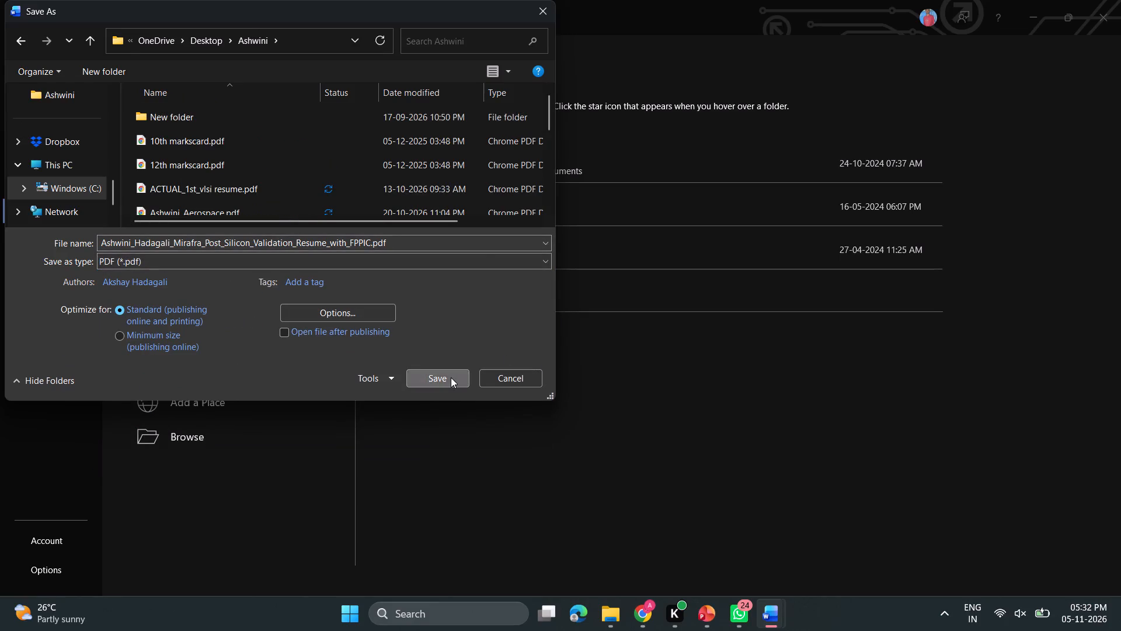
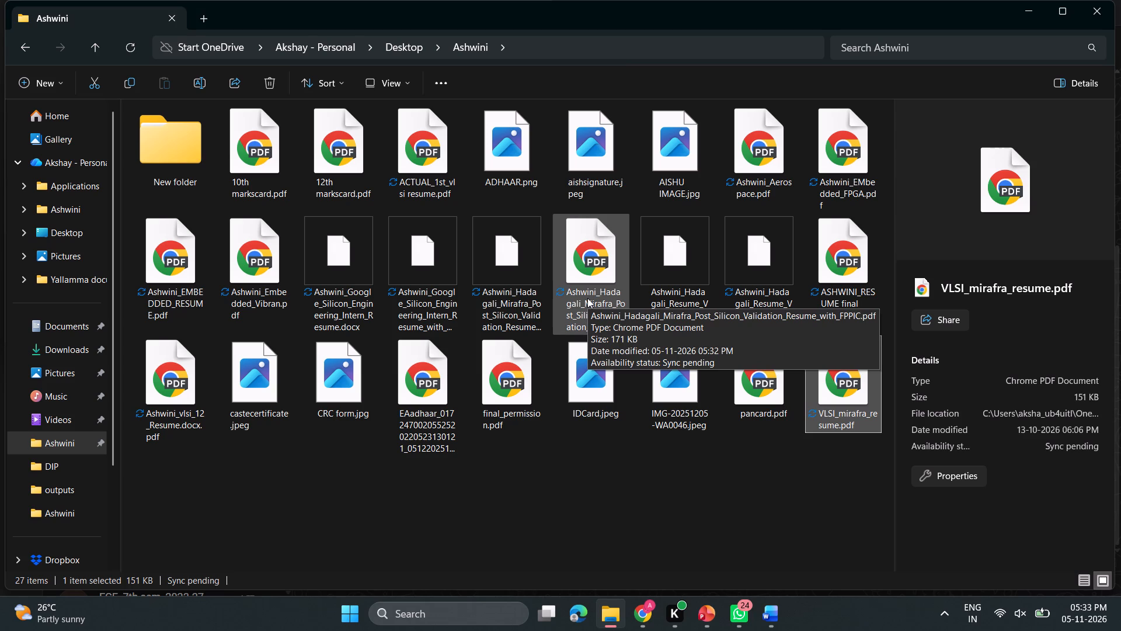
Copy the Mirafra Post Silicon Validation resume with FPPIC PDF from the Ashwini folder to the clipboard in File Explorer.
left_click(587, 298)
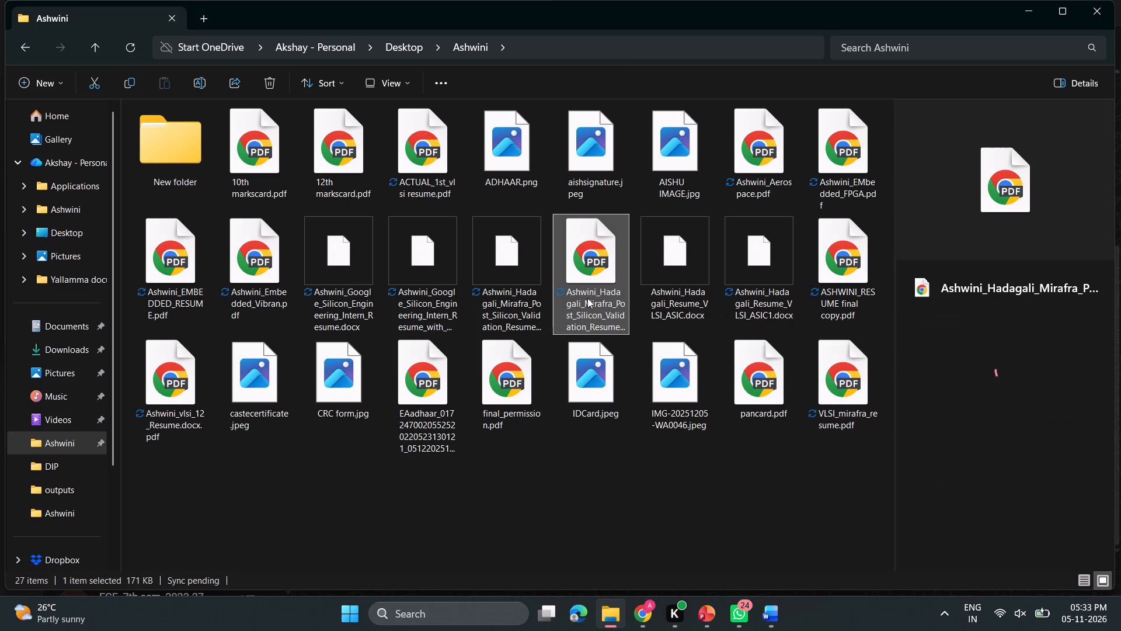
left_click(127, 93)
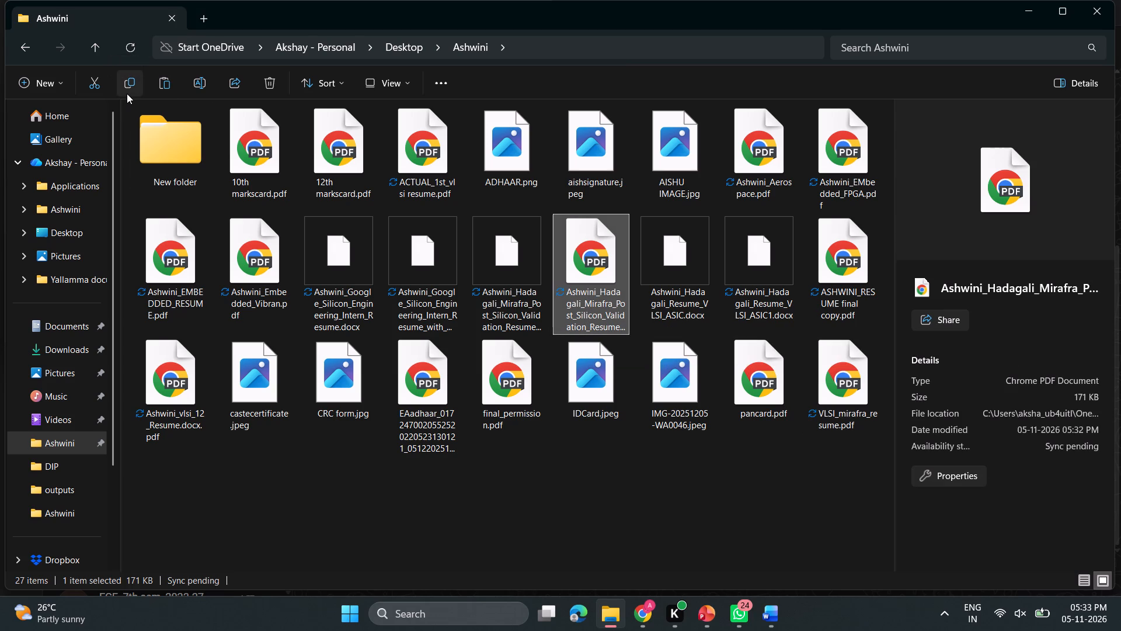
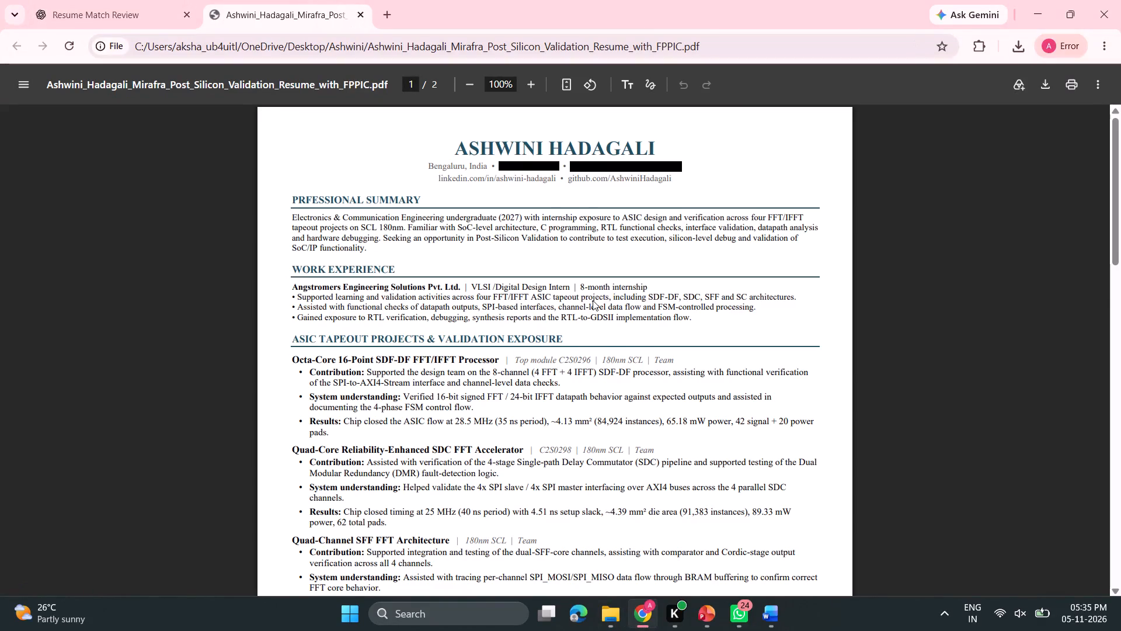
Review both pages of the exported resume PDF in Chrome, from the professional summary through the projects to the education section.
scroll(593, 300, "down", 2)
scroll(593, 300, "up", 5)
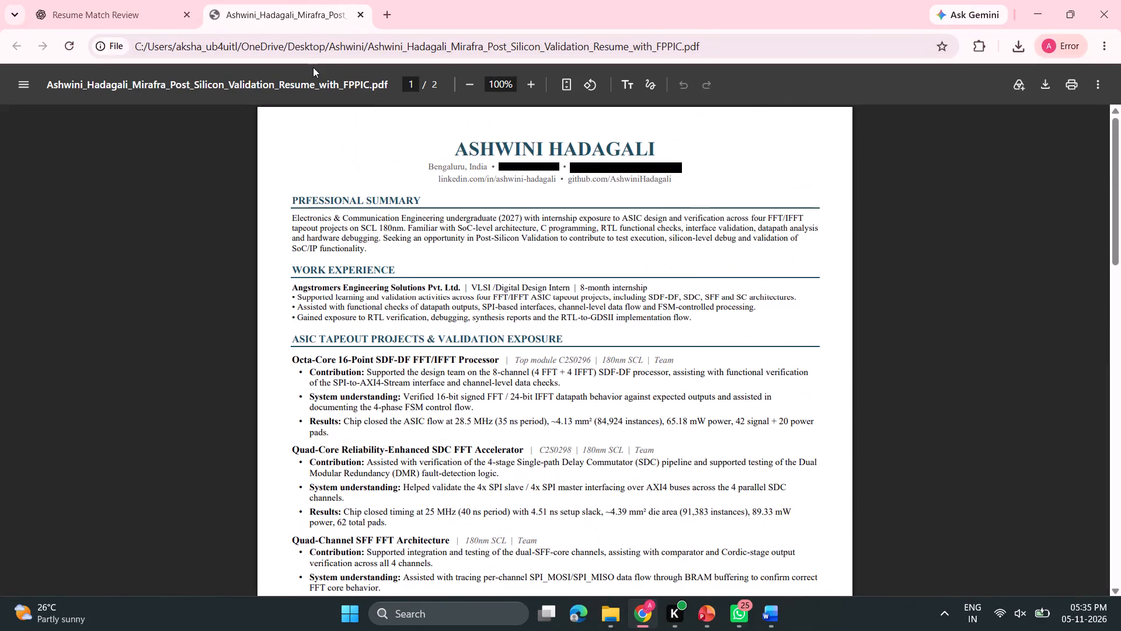
scroll(374, 172, "down", 1)
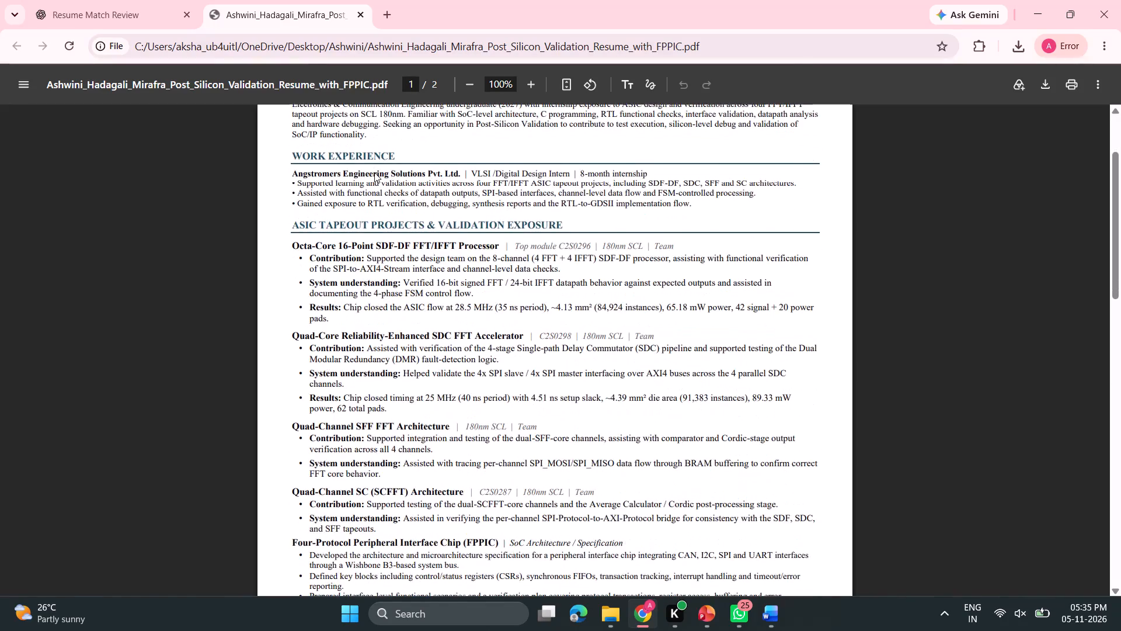
scroll(374, 172, "down", 1)
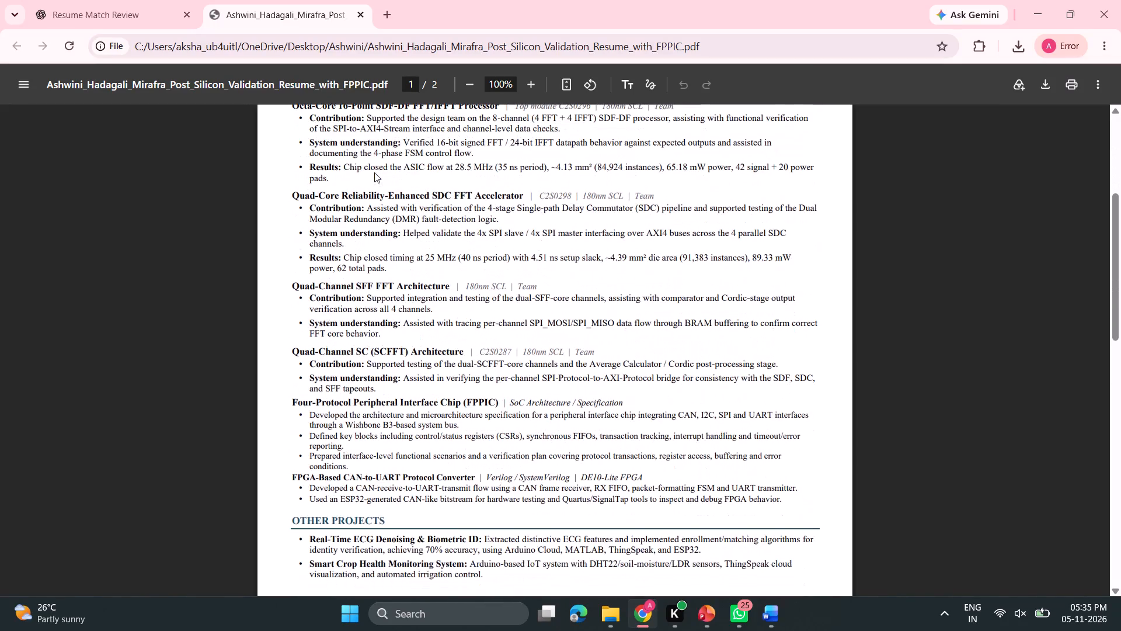
scroll(374, 172, "down", 2)
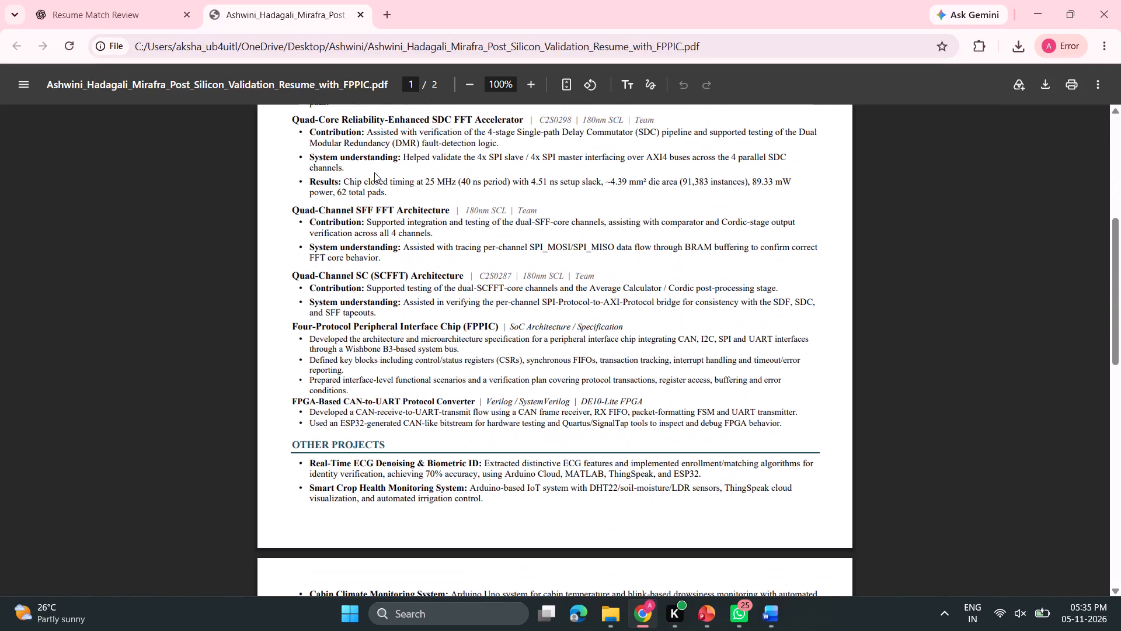
scroll(374, 172, "down", 1)
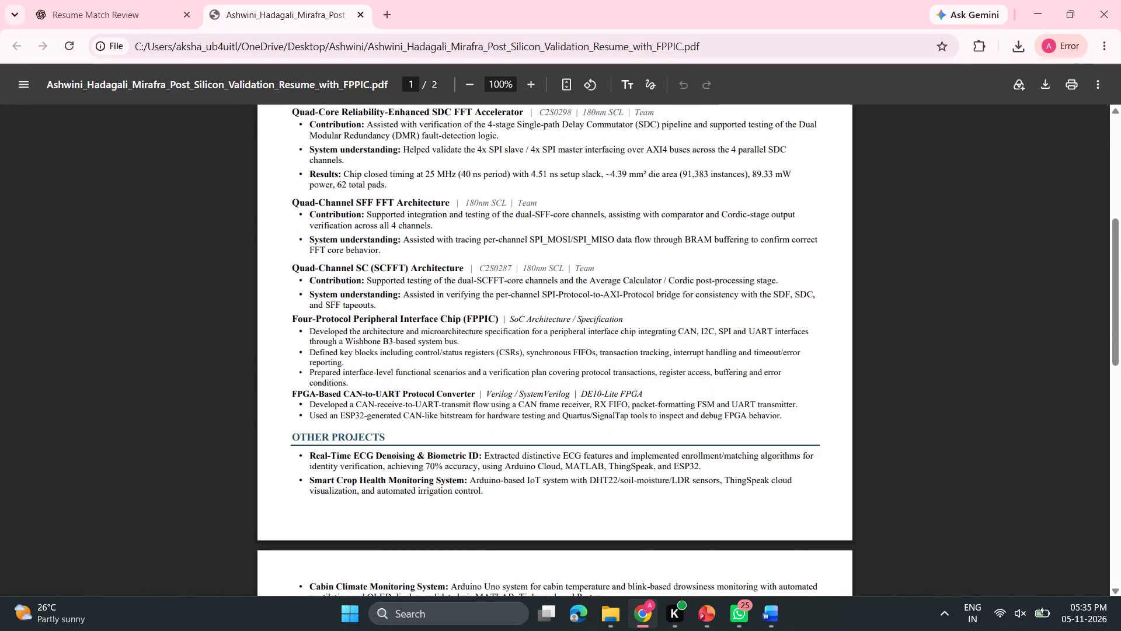
scroll(524, 182, "down", 6)
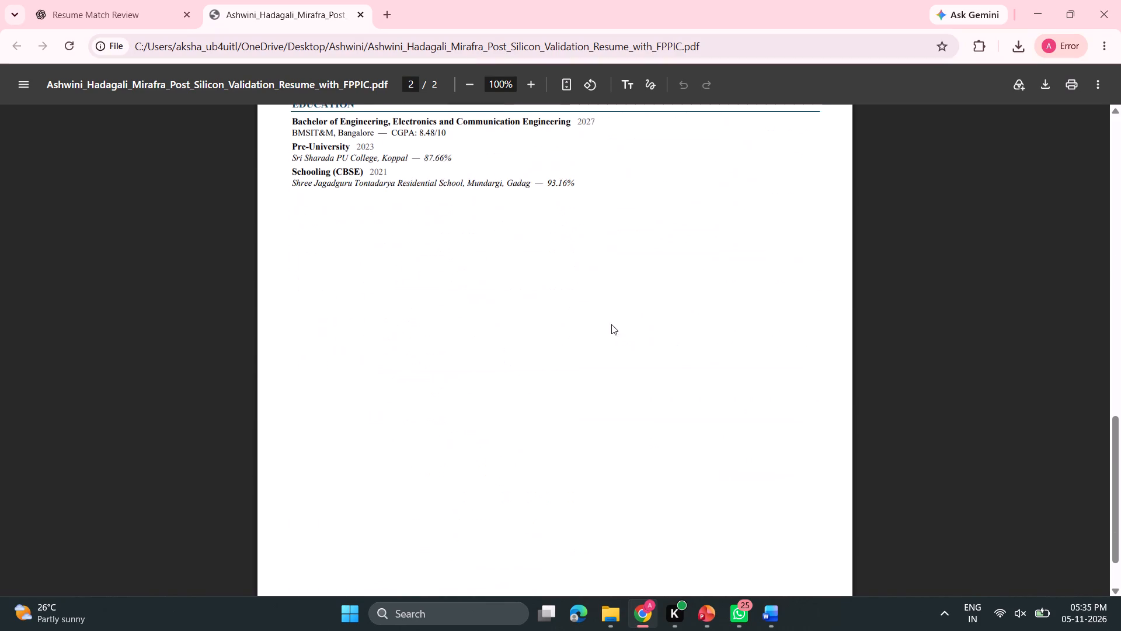
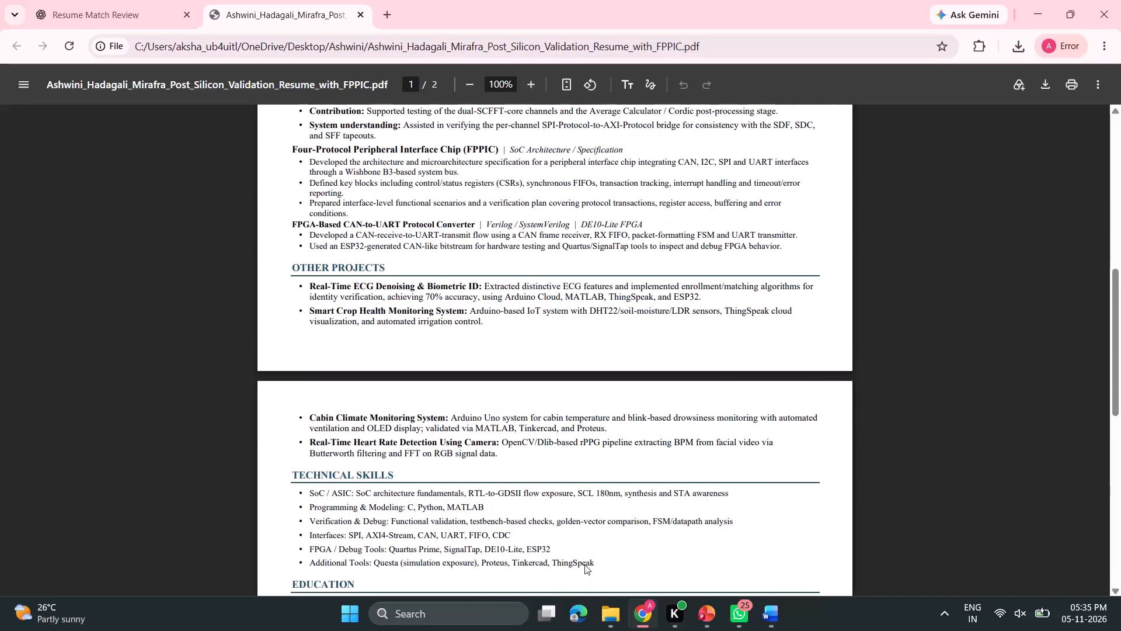
Recheck the resume PDF from the technical skills back up through the projects to the name heading on the first page.
scroll(584, 564, "up", 3)
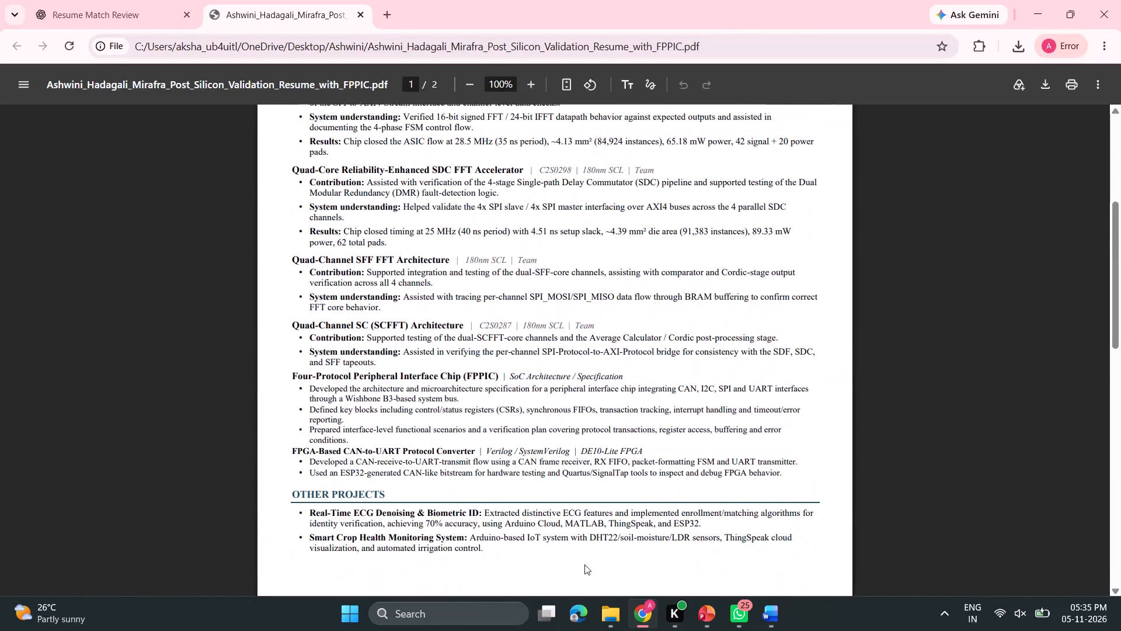
scroll(584, 564, "up", 2)
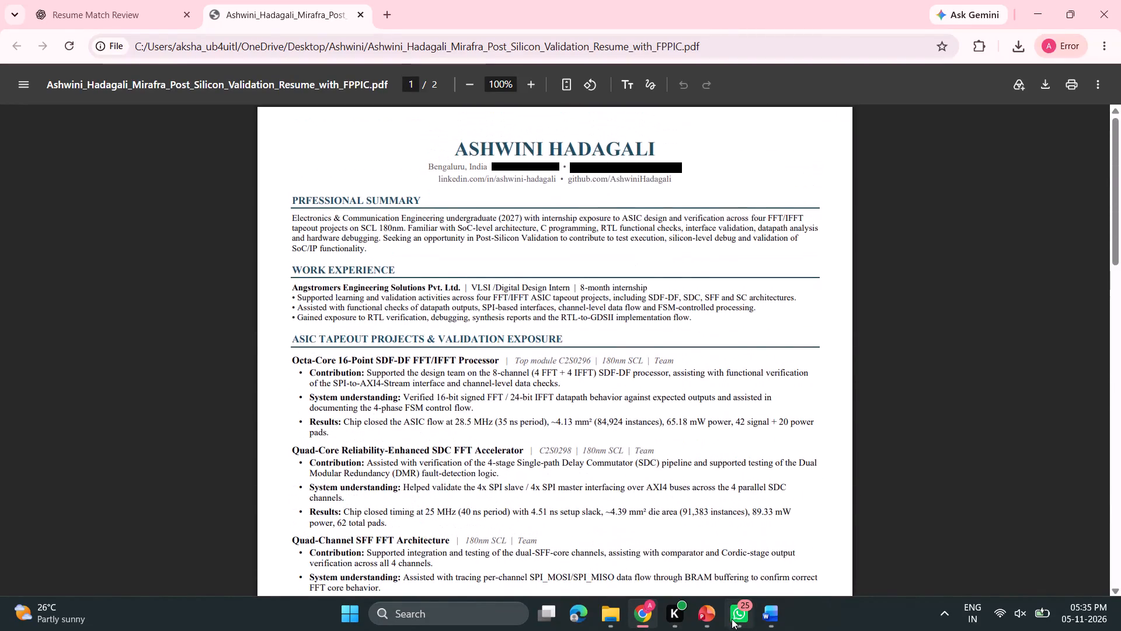
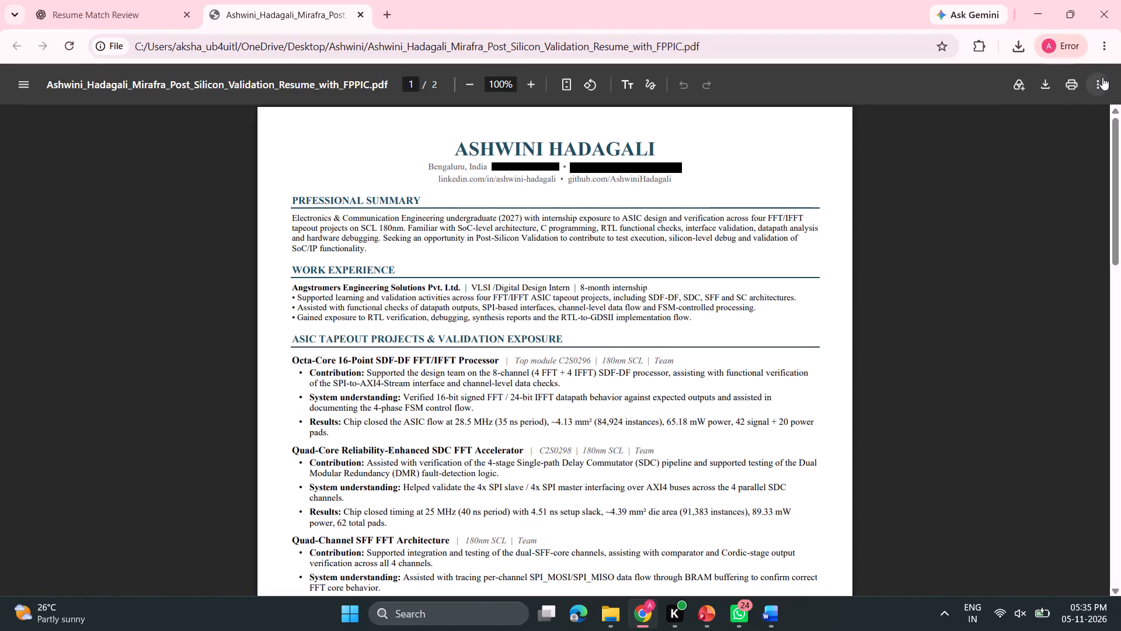
Switch to File Explorer and copy the selected Mirafra Post Silicon Validation resume PDF in the Ashwini folder.
left_click(1101, 78)
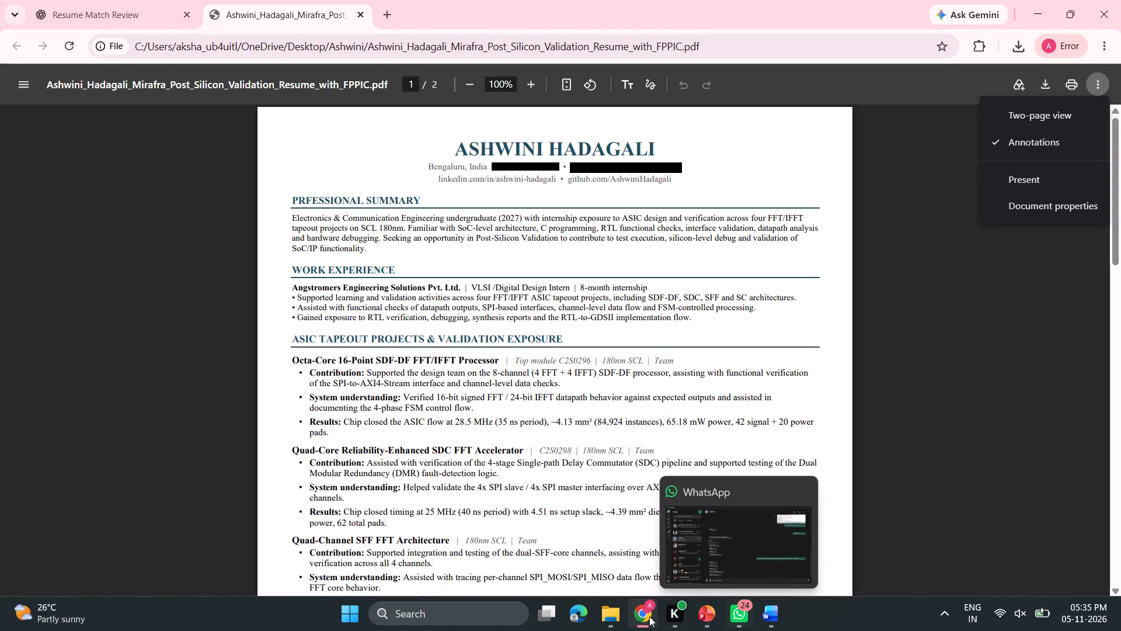
left_click(609, 618)
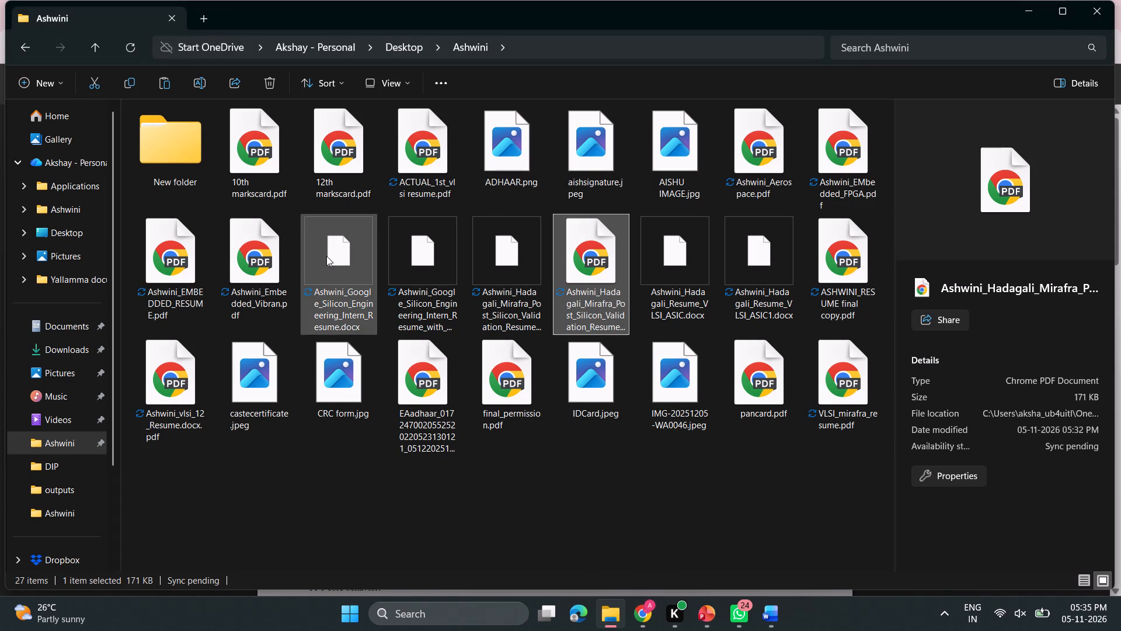
left_click(132, 79)
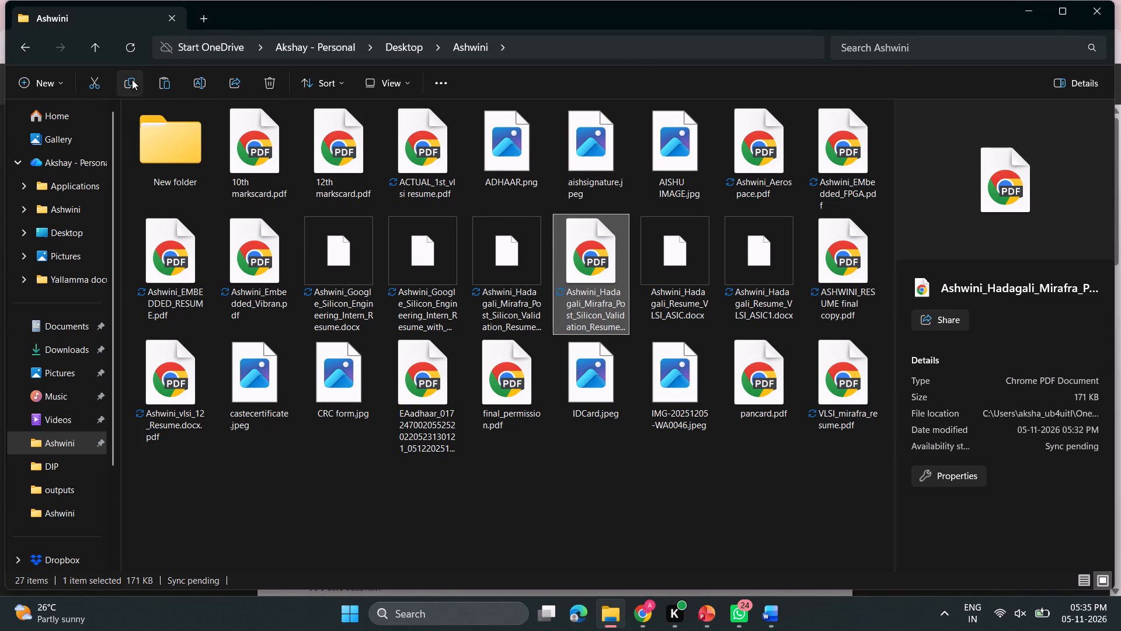
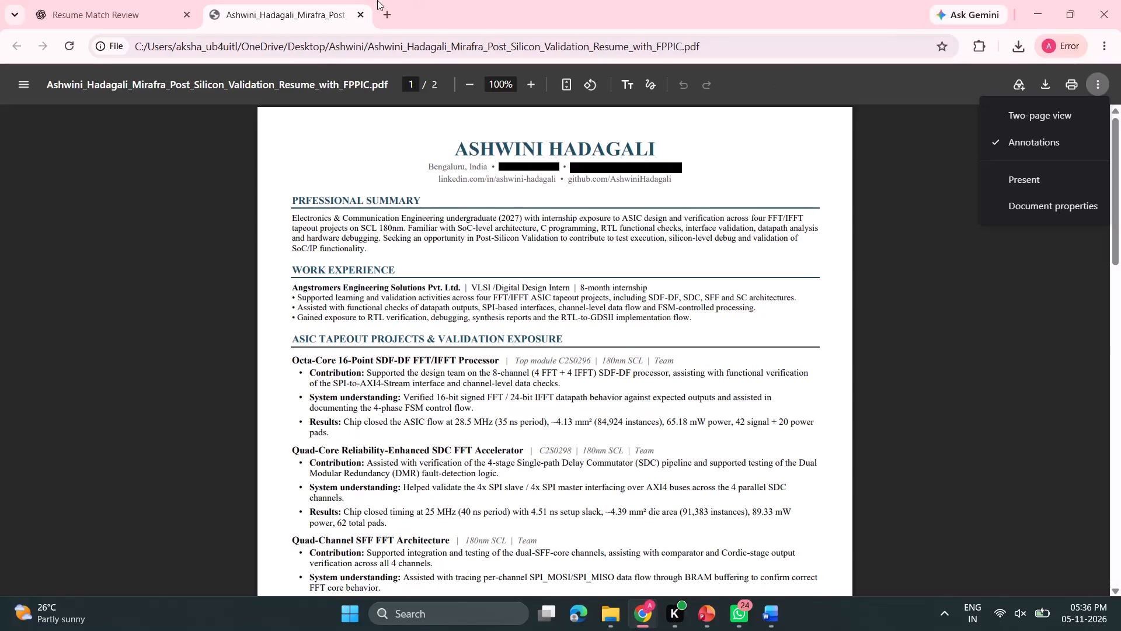
Close the exported resume PDF and the resume document preview beside the ChatGPT conversation.
left_click(364, 12)
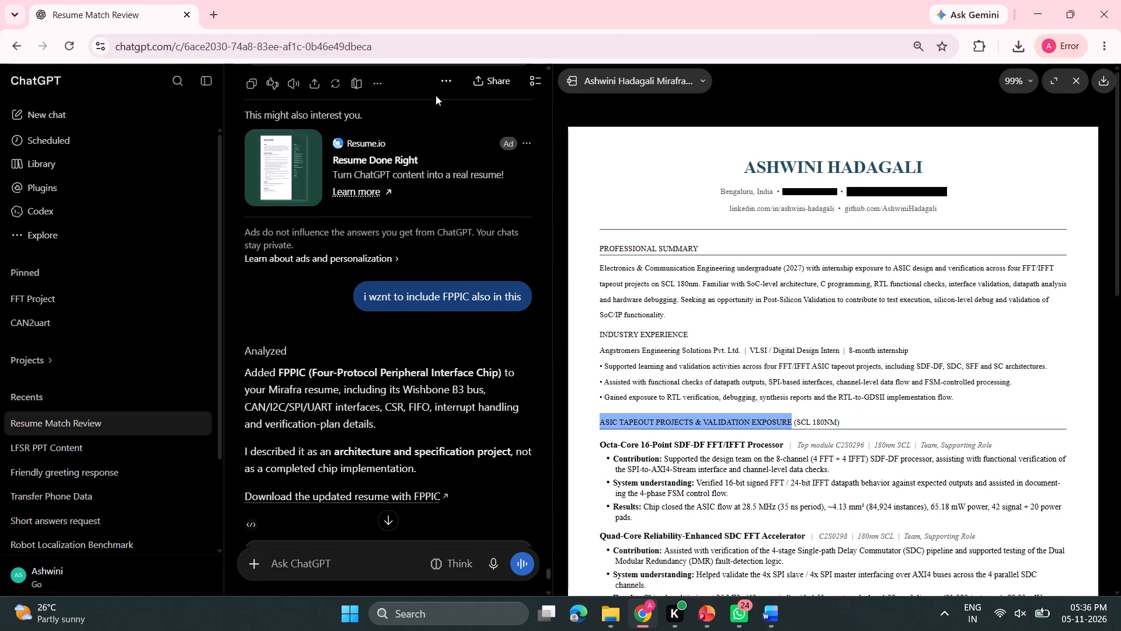